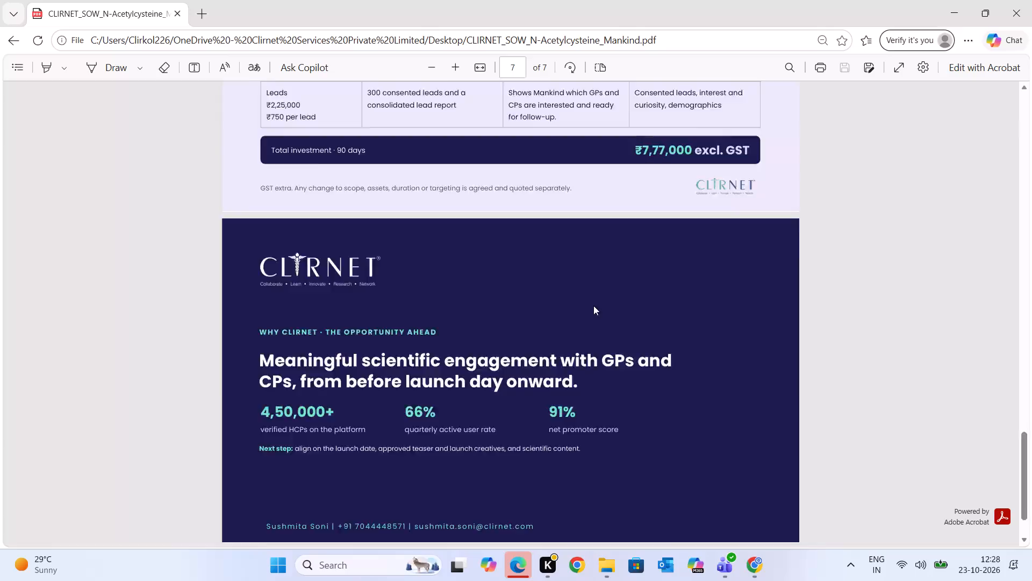
Select the proposal text from the "N-Acetylcysteine · Mankind Pharma" line on page 1 onward through the three-phase launch runway on page 2.
scroll(593, 306, up, 4)
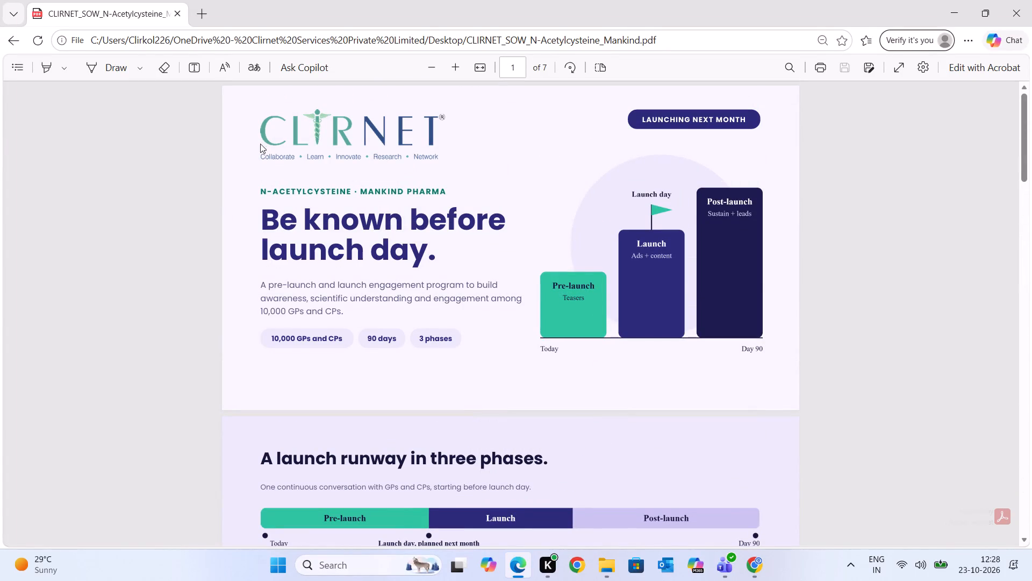
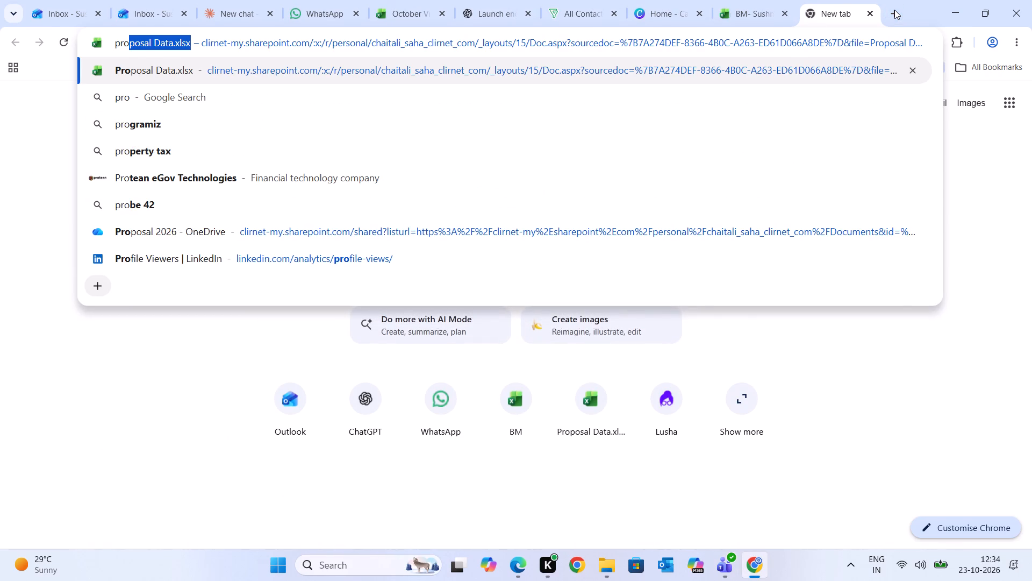
Open the Proposal Data.xlsx workbook from SharePoint in the new browser tab.
key(Return)
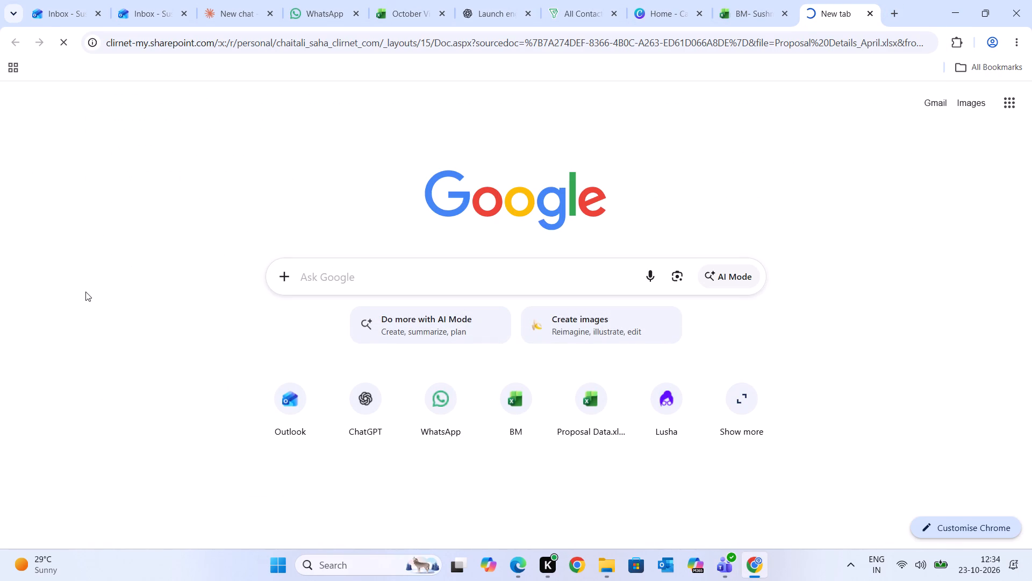
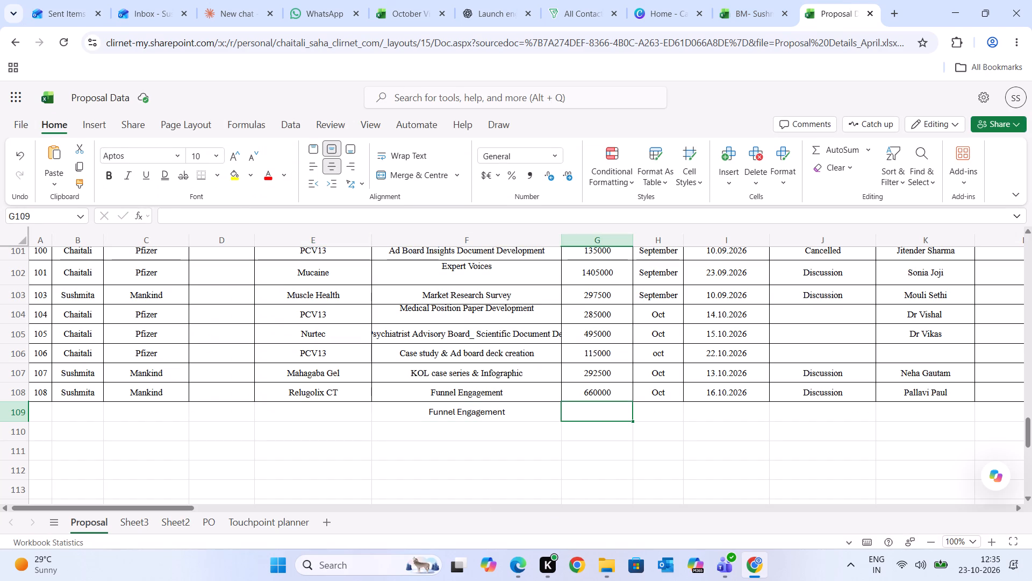
Enter the amount 777000 and the month Oct for the new Funnel Engagement entry in row 109 of the Proposal sheet.
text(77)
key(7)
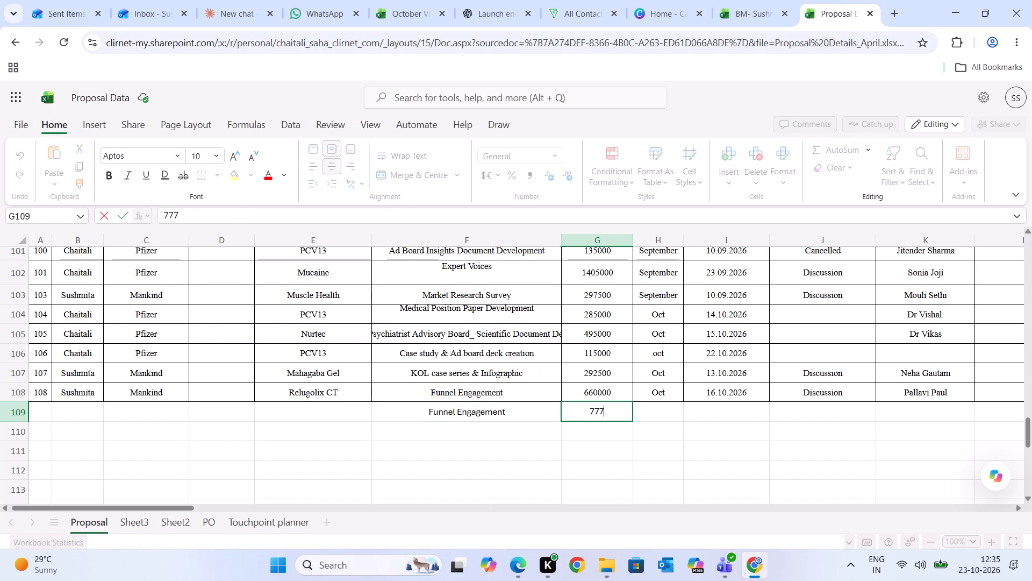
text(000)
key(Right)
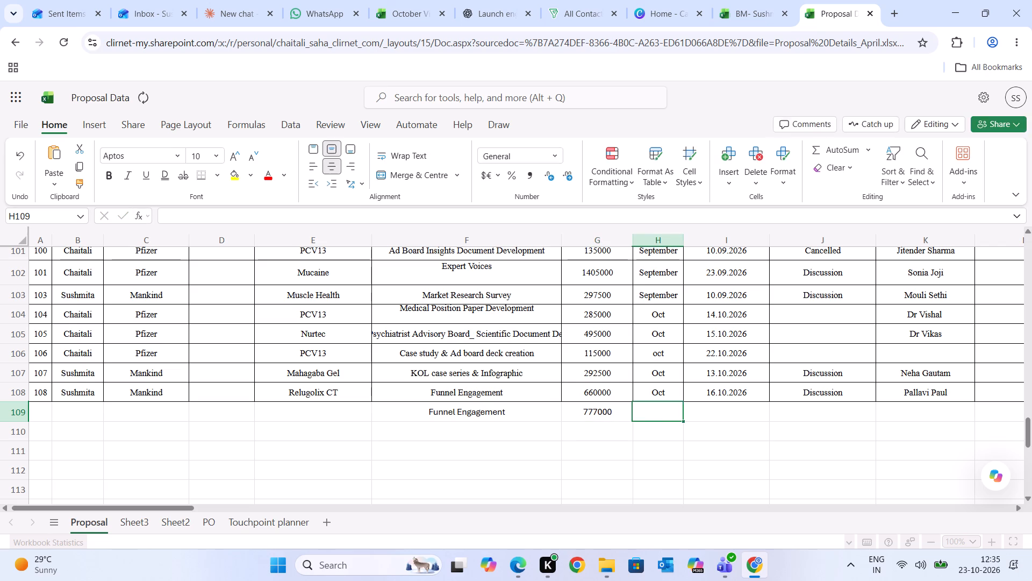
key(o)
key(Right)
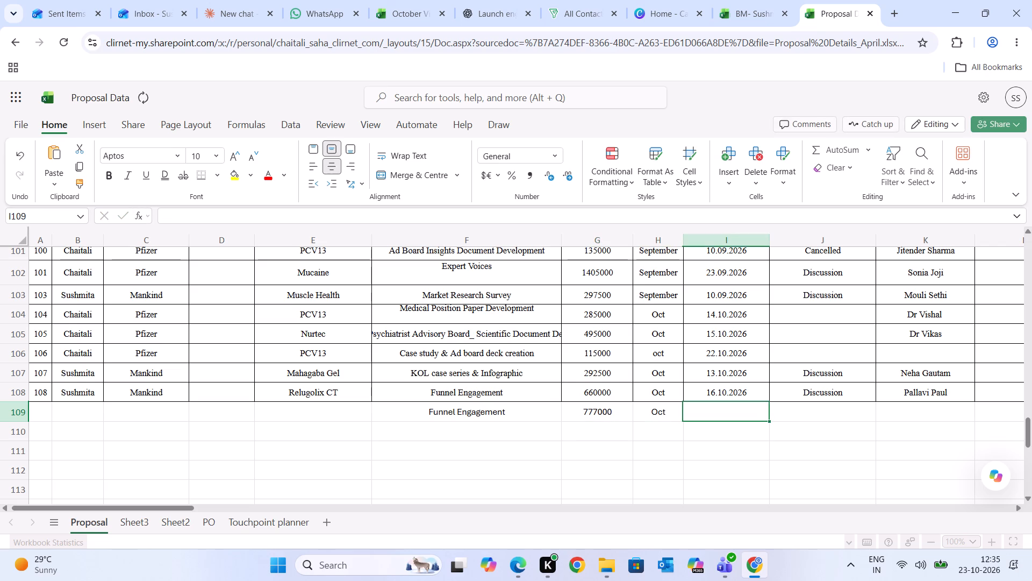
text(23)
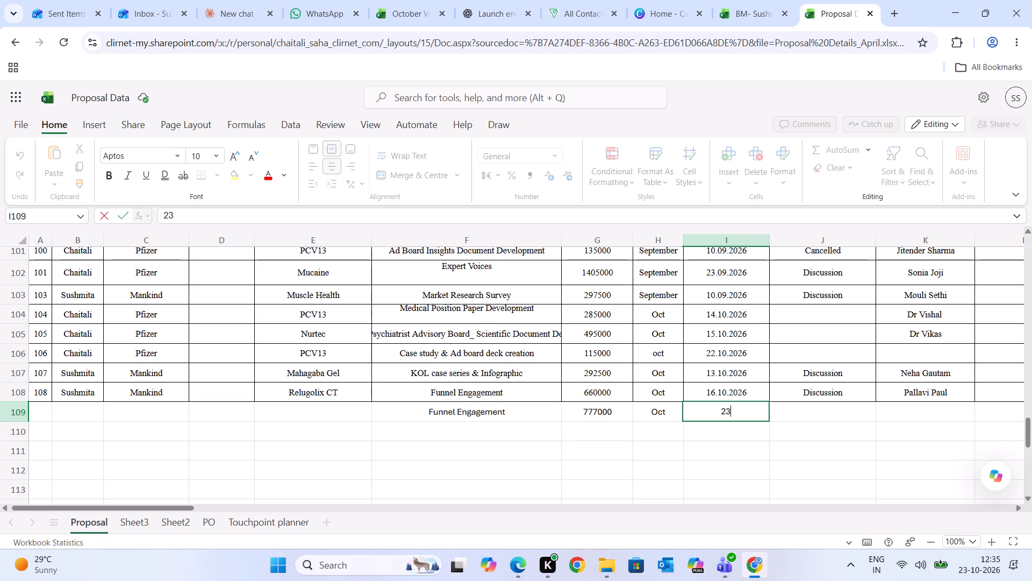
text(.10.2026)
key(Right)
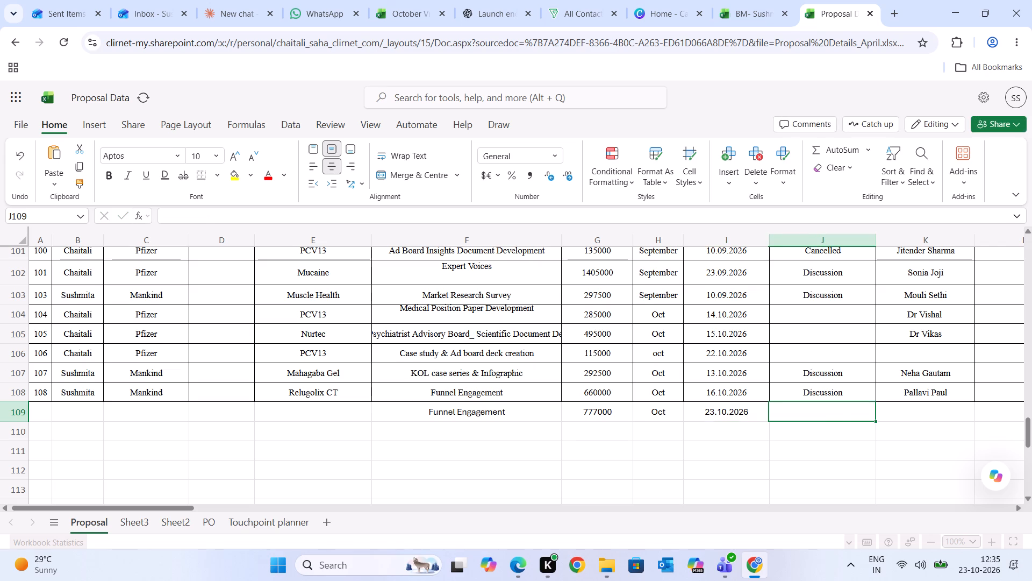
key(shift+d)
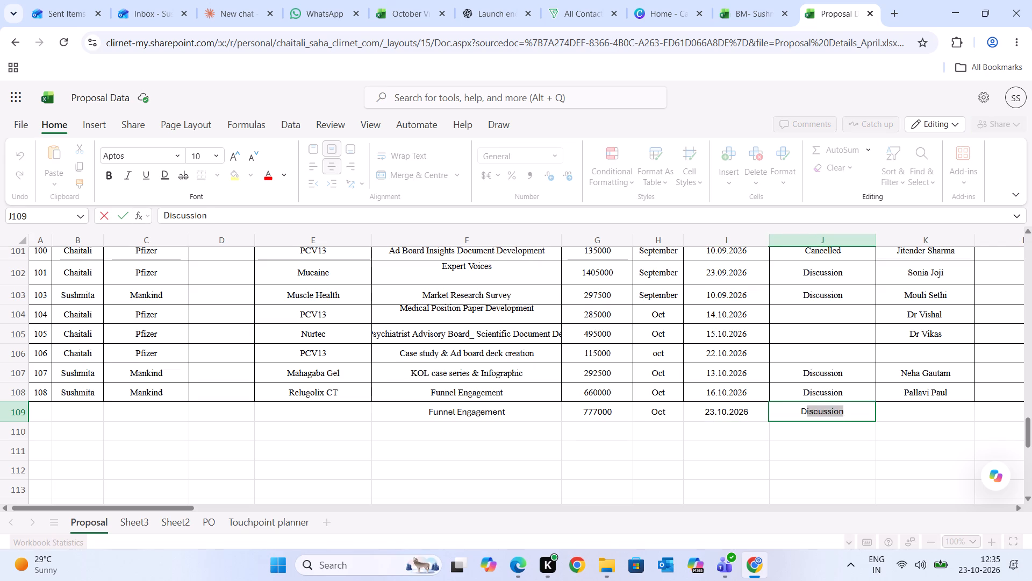
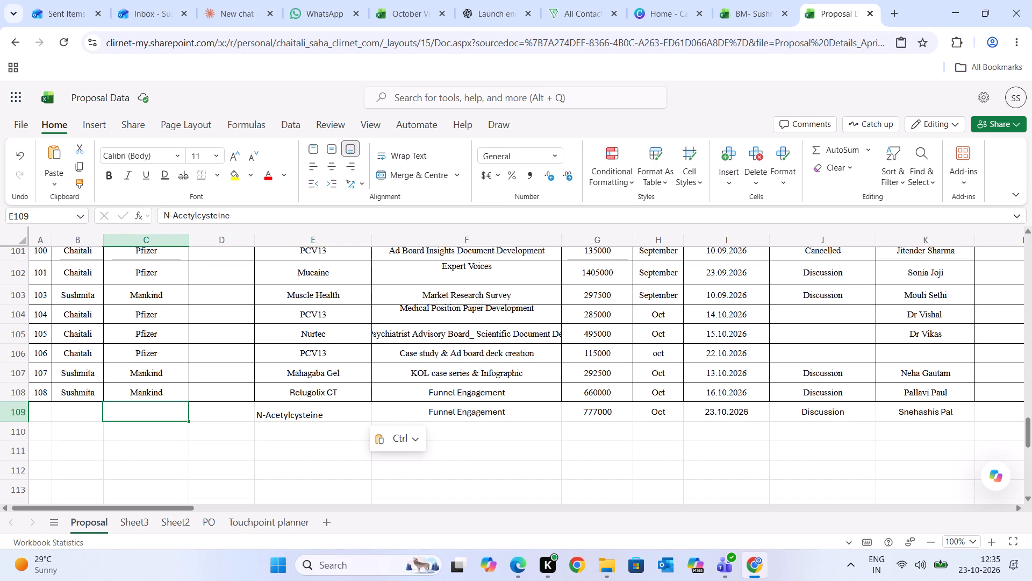
Complete the start of row 109 in the Proposal sheet with serial number 109, owner Sushmita and company Mankind.
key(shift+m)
key(Return)
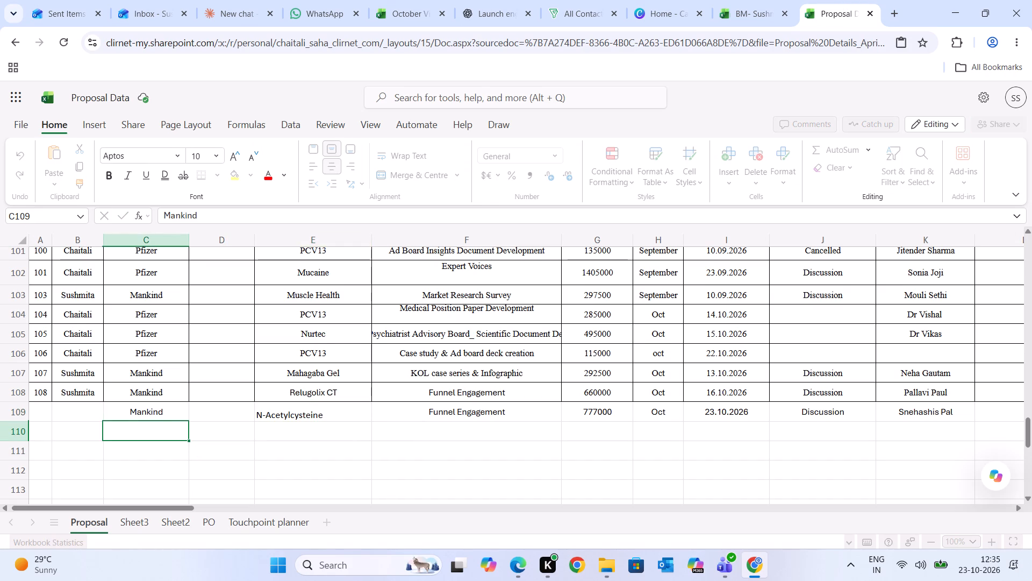
key(Up)
key(Left)
key(Left)
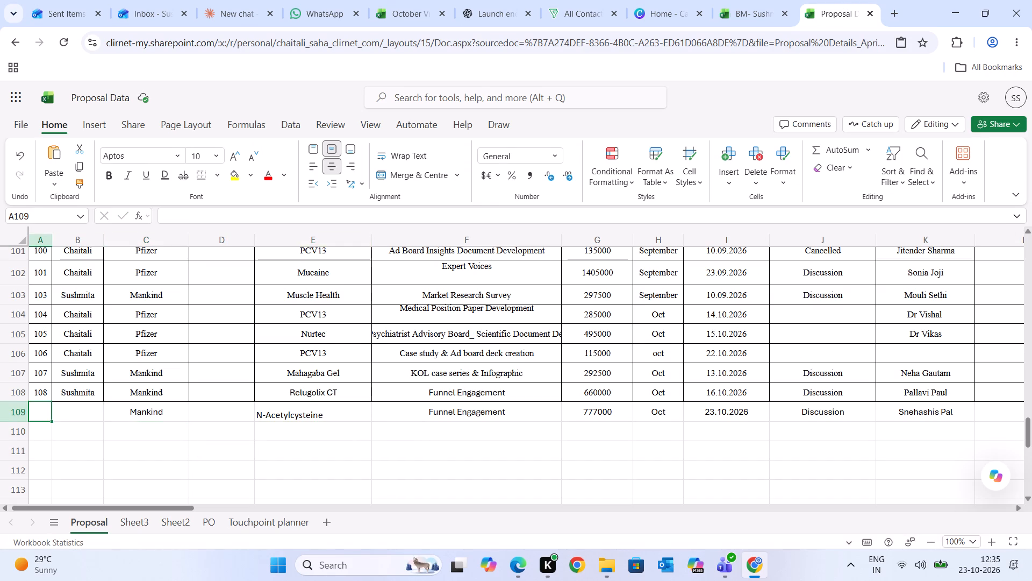
key(Right)
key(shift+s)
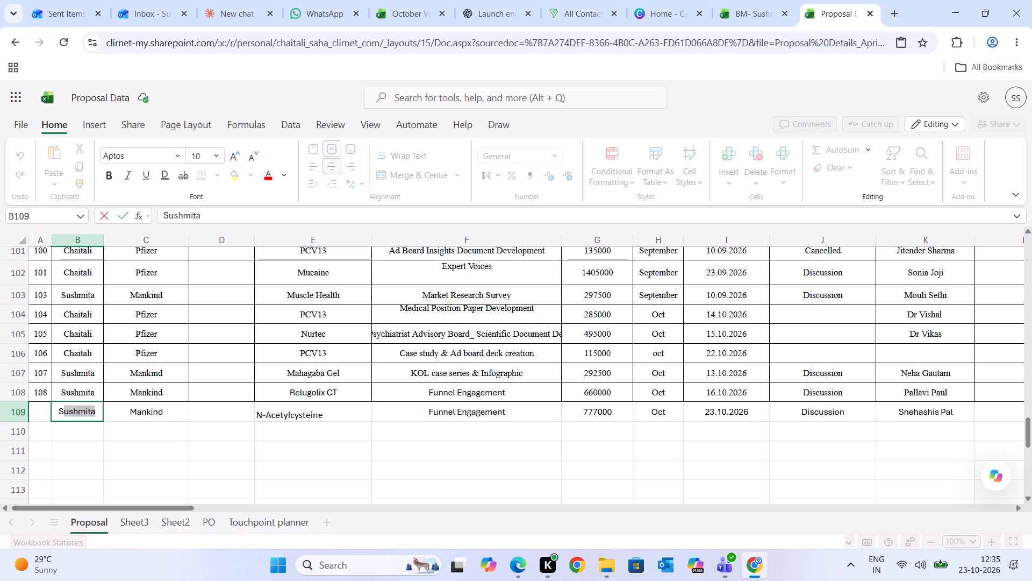
key(Return)
key(Up)
key(Left)
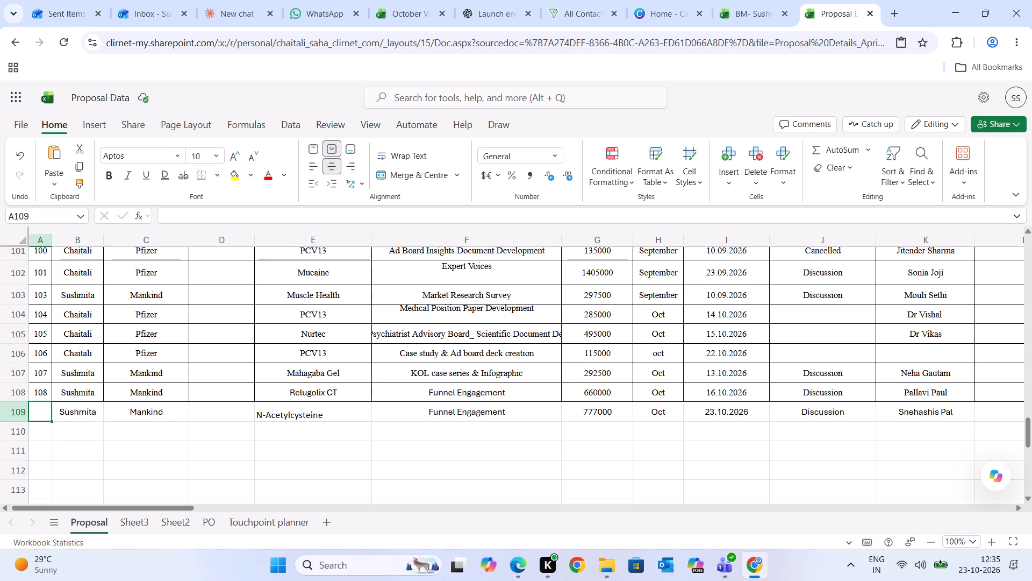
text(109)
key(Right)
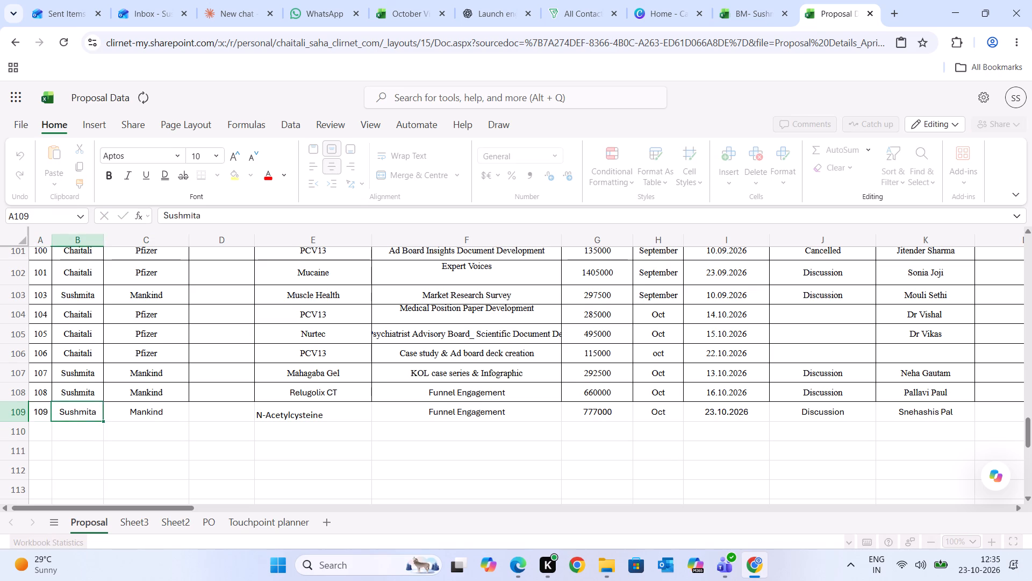
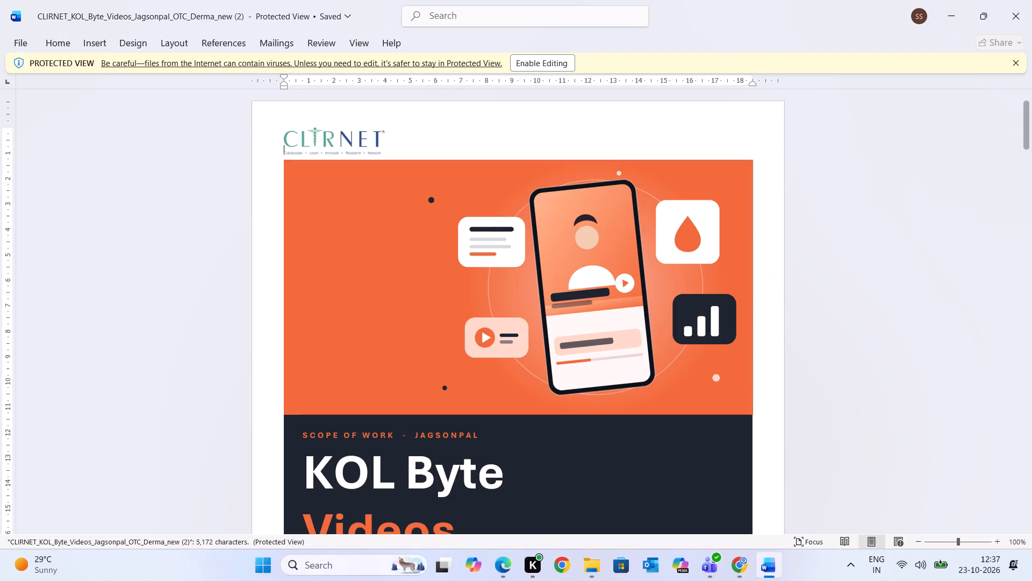
Enable editing for the Jagsonpal KOL Byte Videos scope-of-work document.
click(562, 69)
click(854, 274)
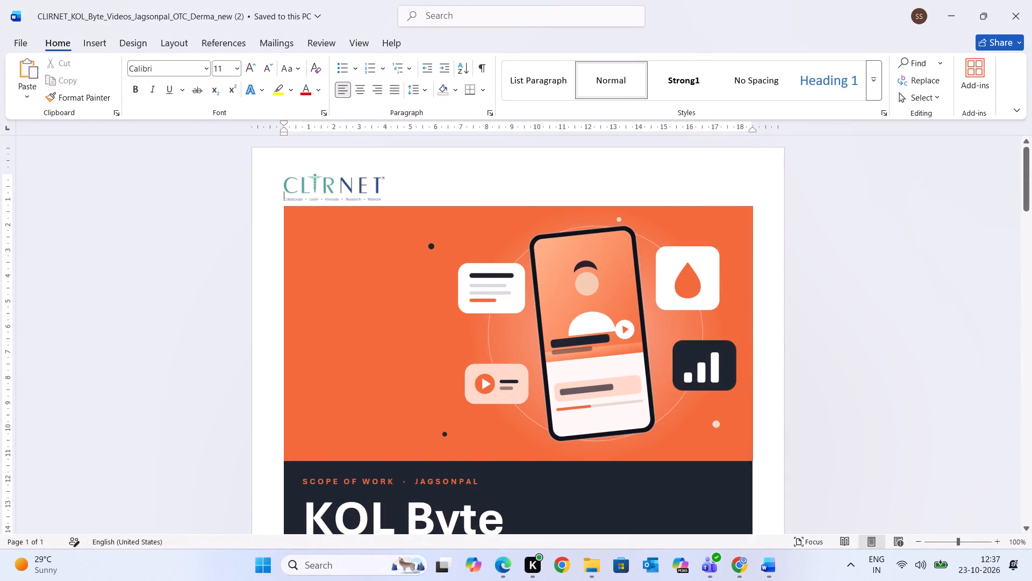
Review the Jagsonpal KOL Byte Videos proposal from the cover page through the pricing table, next steps and terms.
scroll(854, 274, down, 8)
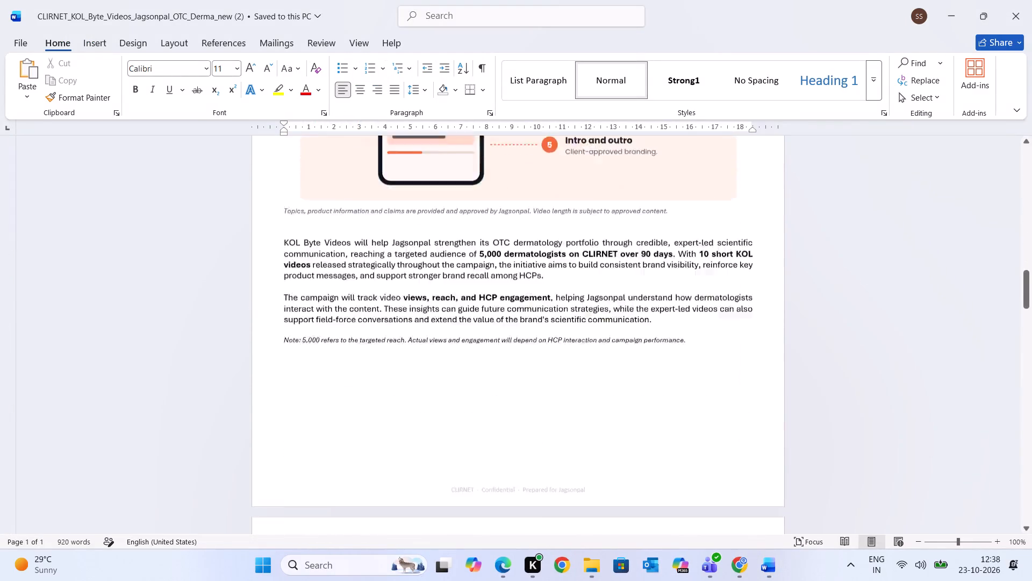
scroll(854, 274, down, 6)
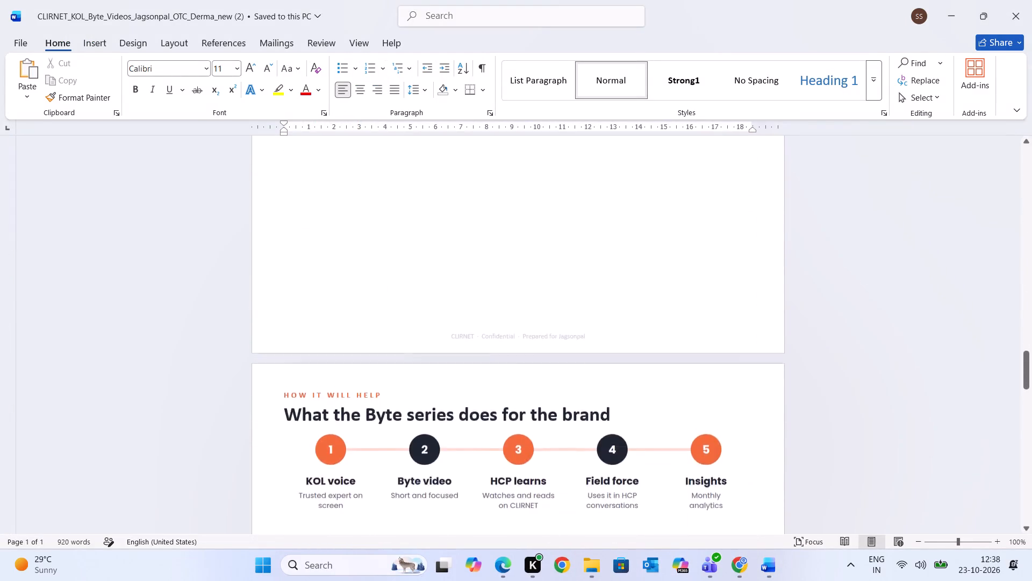
scroll(854, 274, down, 6)
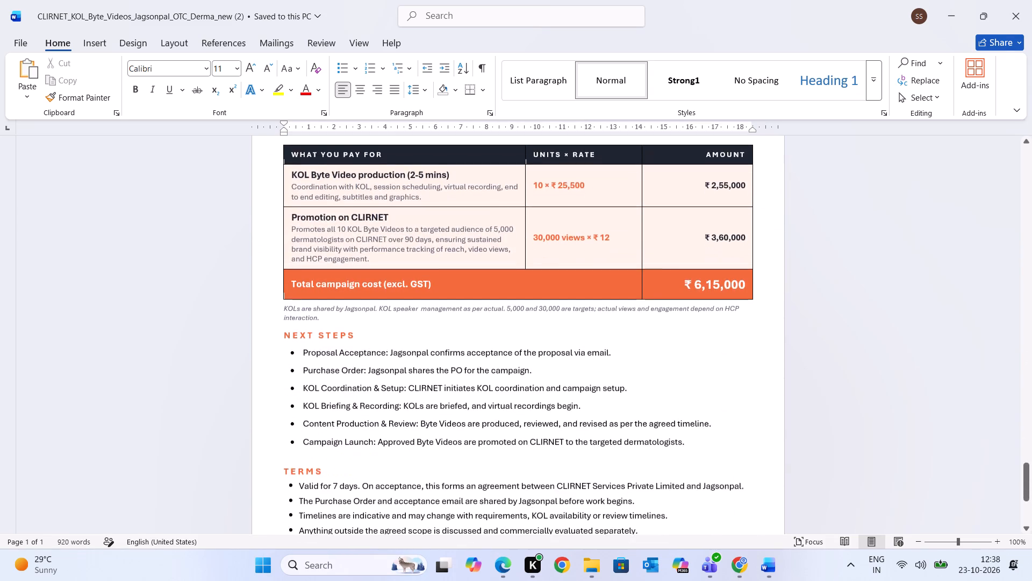
scroll(854, 274, down, 8)
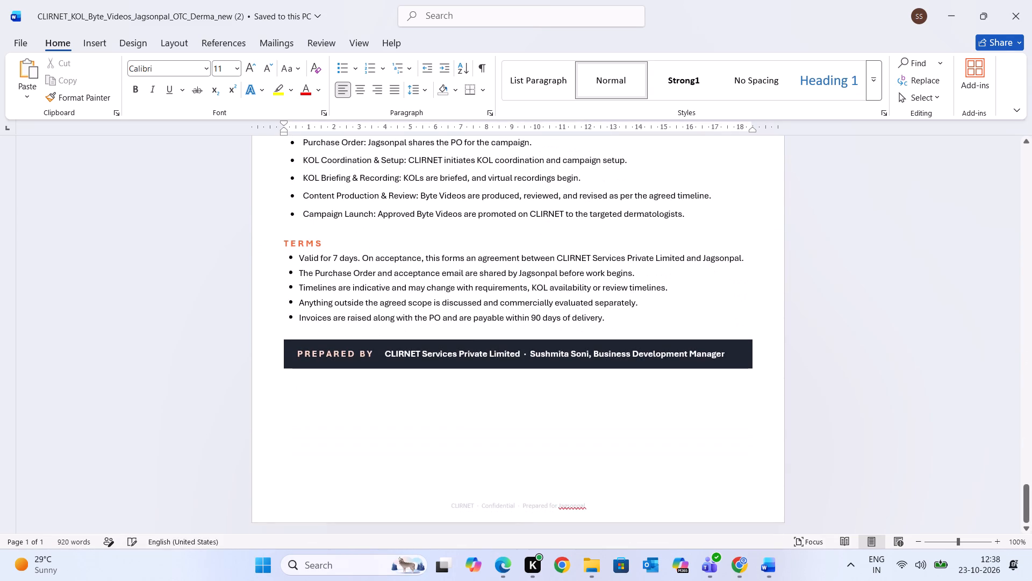
scroll(854, 274, up, 18)
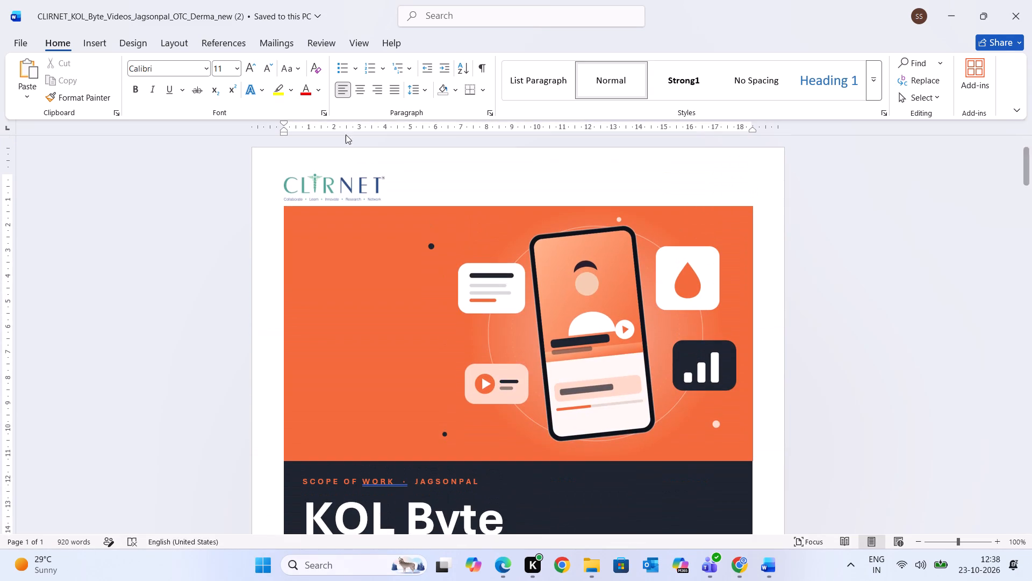
Save the proposal as a PDF in the Desktop folder with the file name CLIRNET_KOL_Byte_Videos_Jagsonpal_OTC_Derma.
click(17, 42)
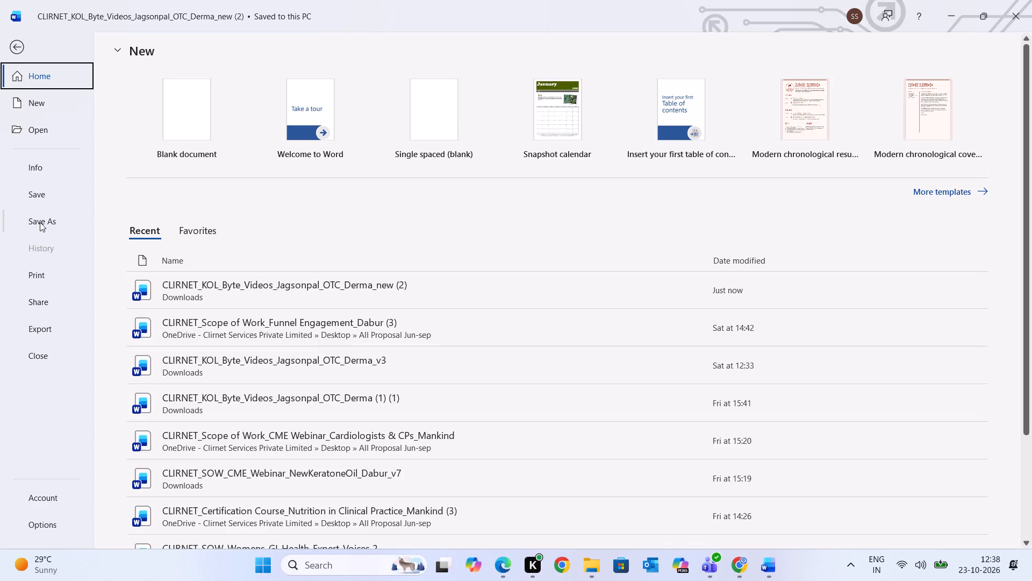
click(40, 222)
click(170, 393)
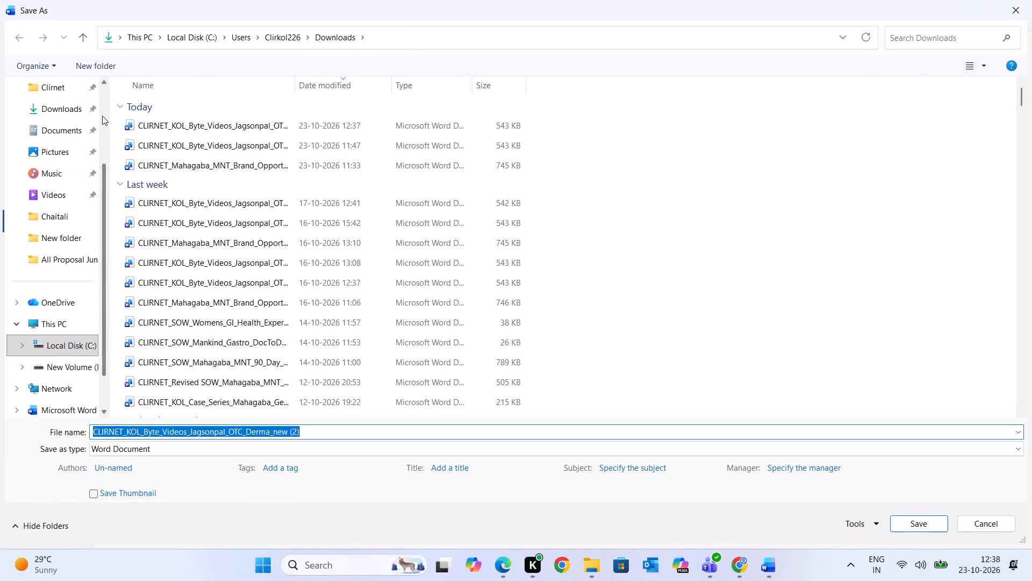
triple_click(103, 115)
click(103, 115)
click(64, 176)
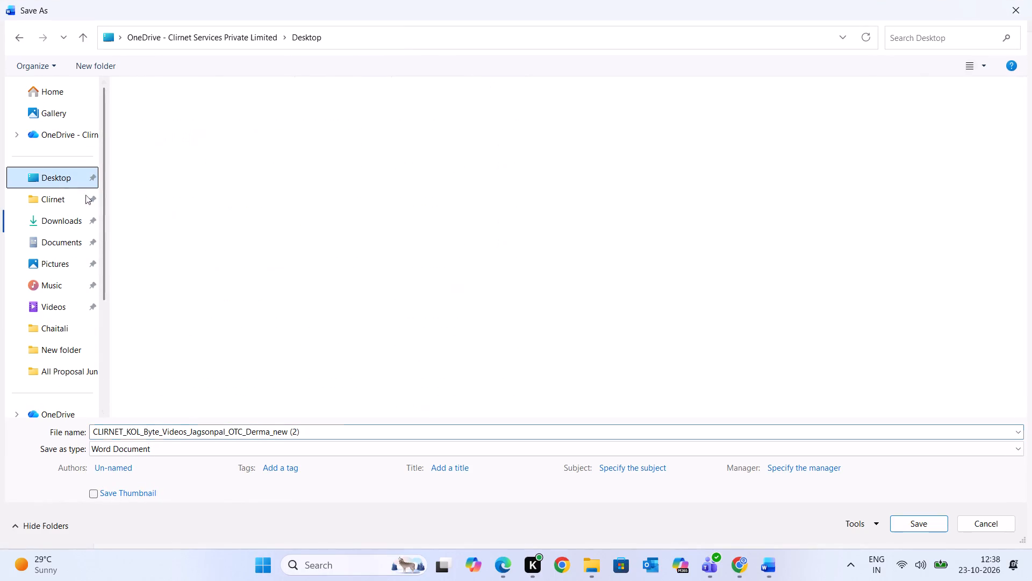
click(181, 450)
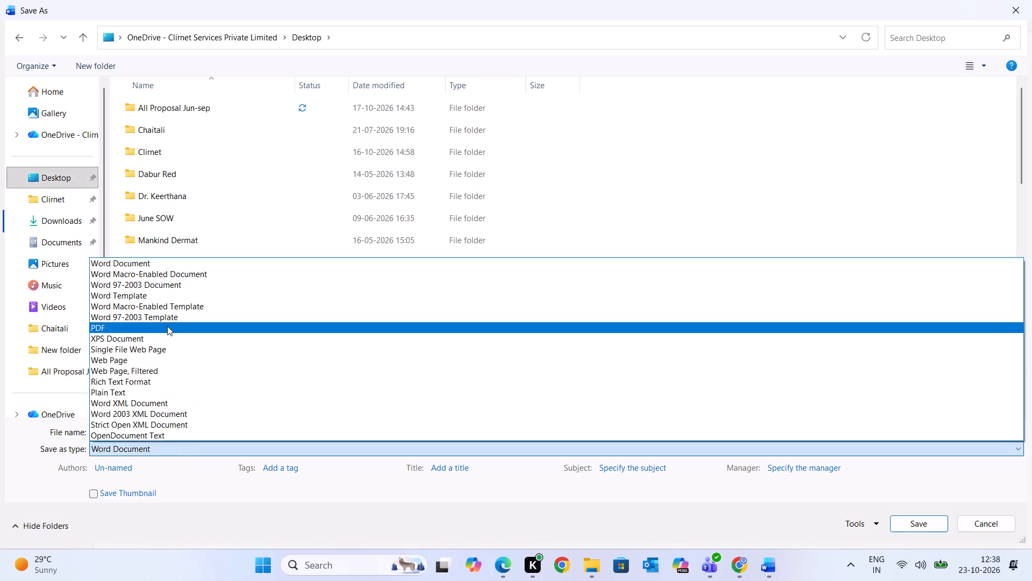
click(166, 325)
click(317, 400)
click(317, 400)
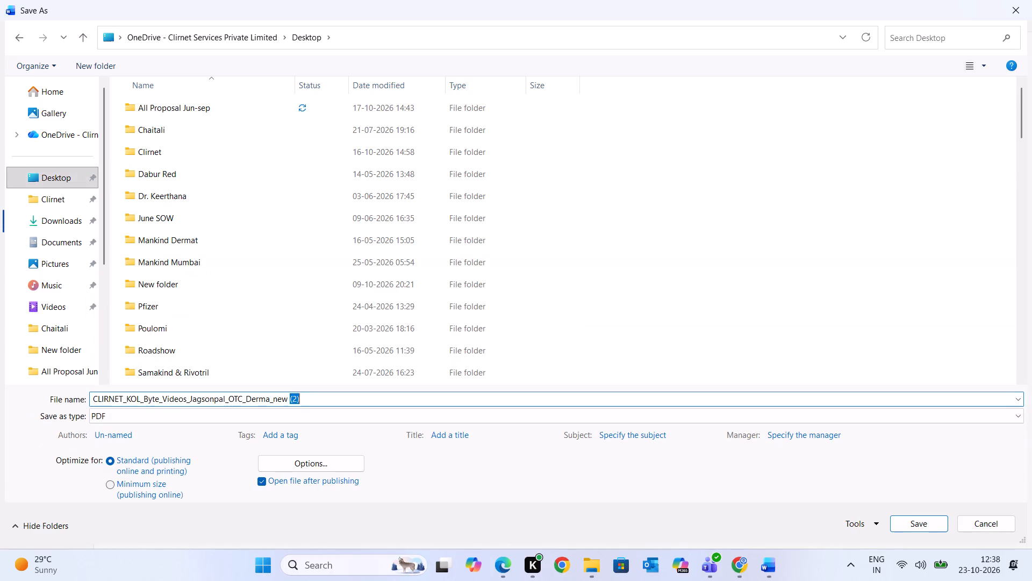
key(BackSpace)
key(BackSpace)
key(BackSpace)
key(BackSpace)
key(BackSpace)
key(BackSpace)
Finish saving the Jagsonpal proposal as the PDF CLIRNET_KOL_Byte_Videos_Jagsonpal_OTC_Derma in the Desktop folder.
click(904, 521)
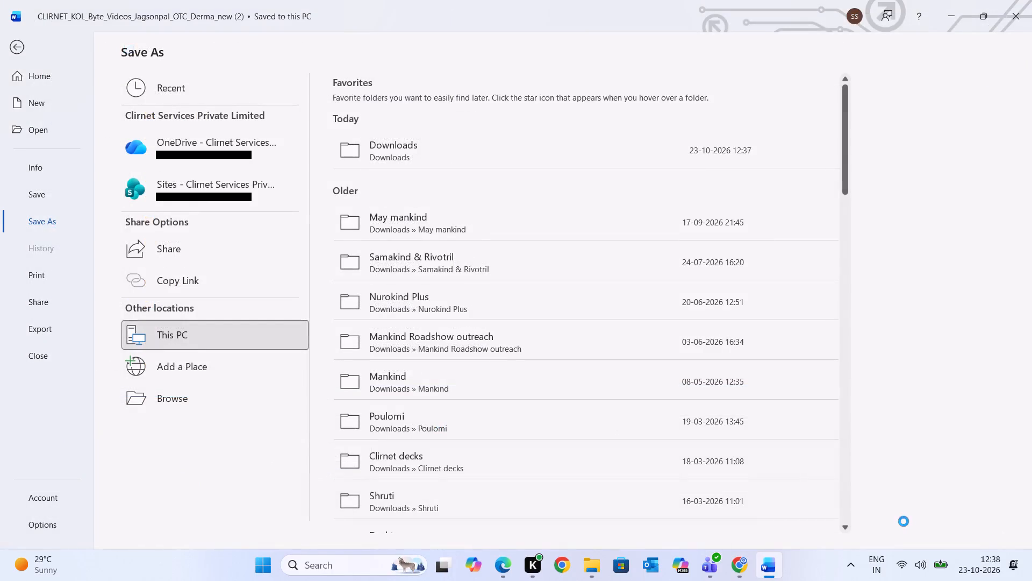
Select the Jagsonpal proposal text in the exported PDF from The Idea heading on page 2 through the invoice term on page 5.
scroll(607, 419, down, 3)
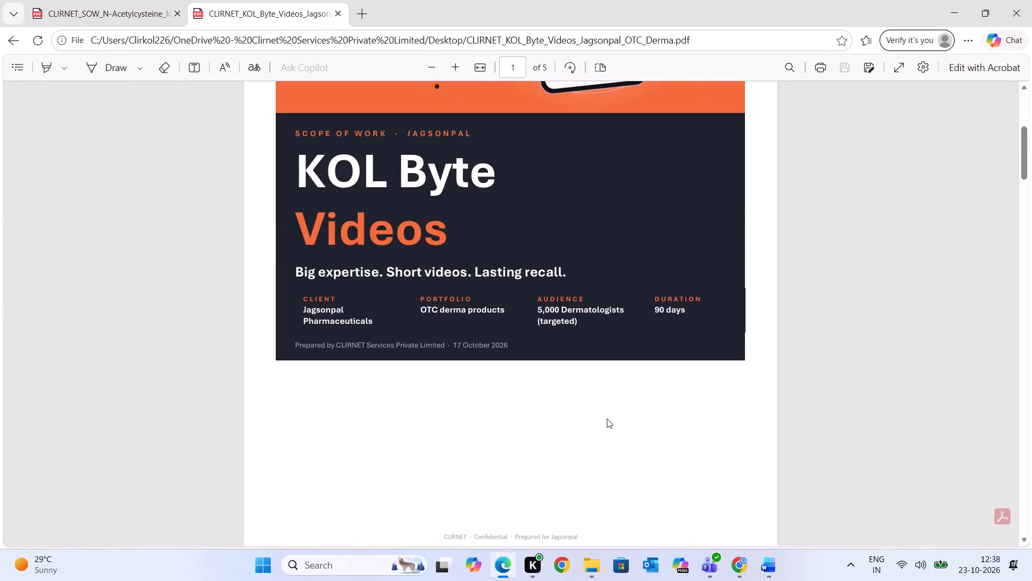
scroll(607, 419, down, 5)
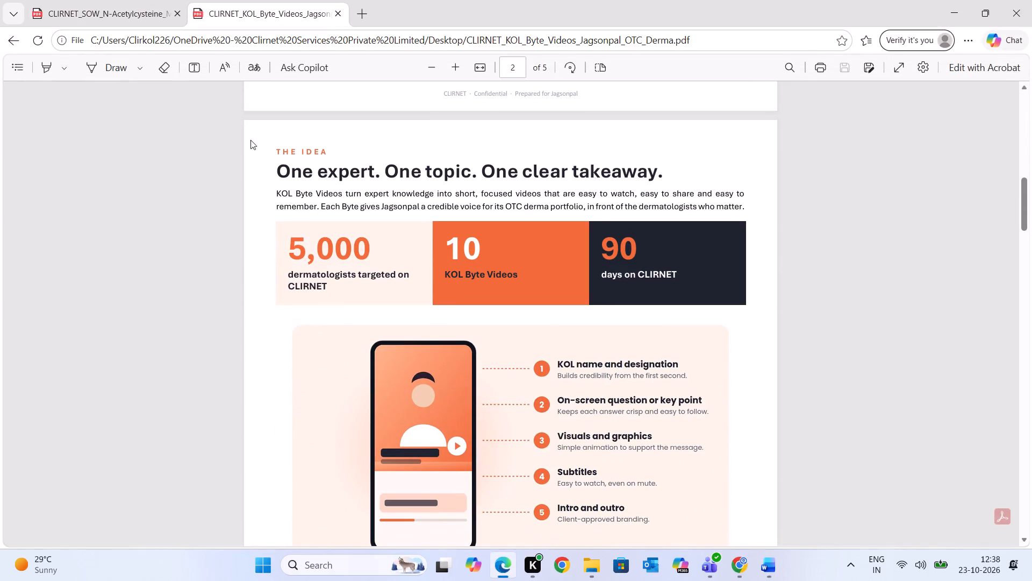
drag(271, 150, 572, 580)
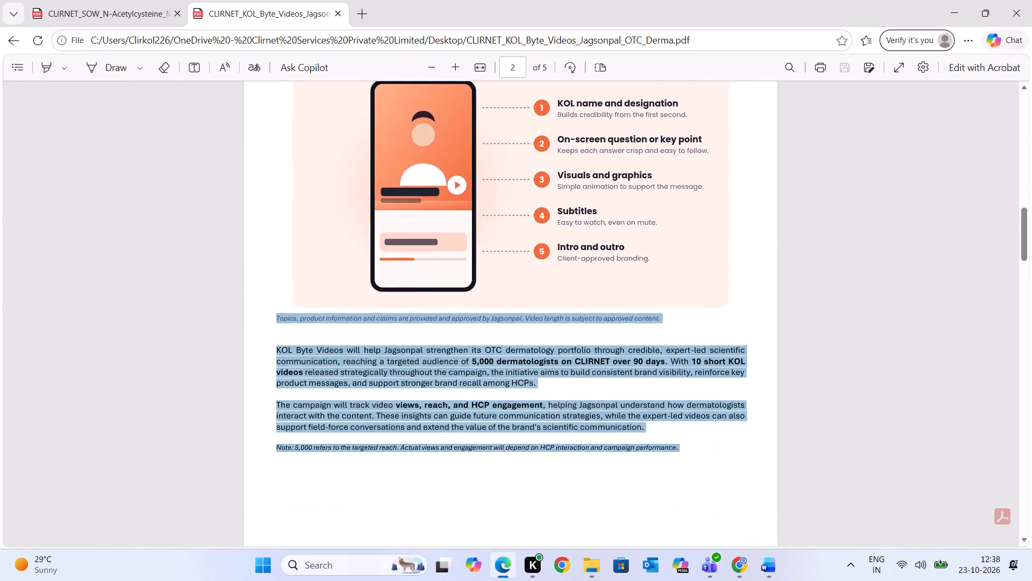
drag(572, 580, 507, 580)
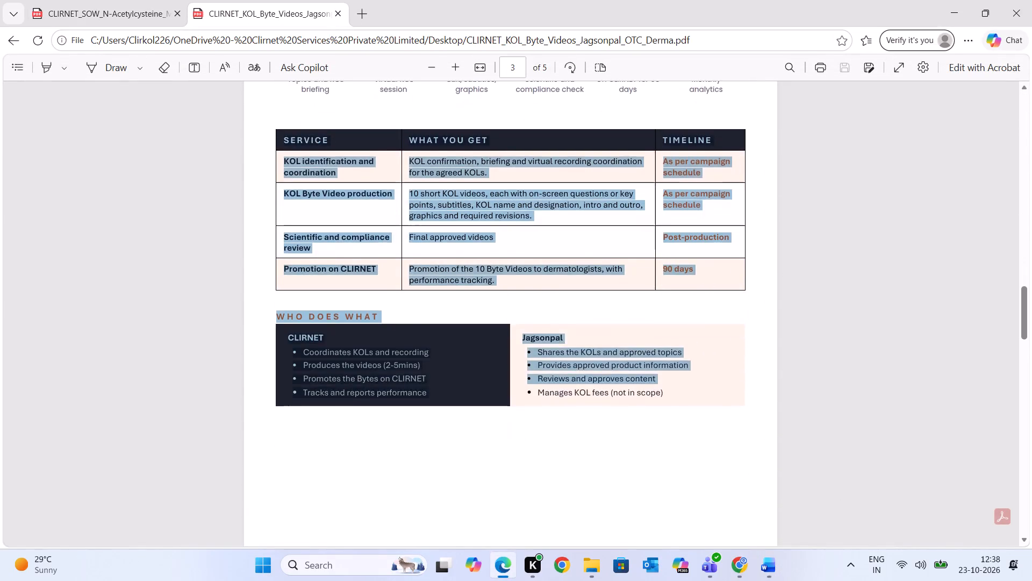
drag(507, 580, 479, 580)
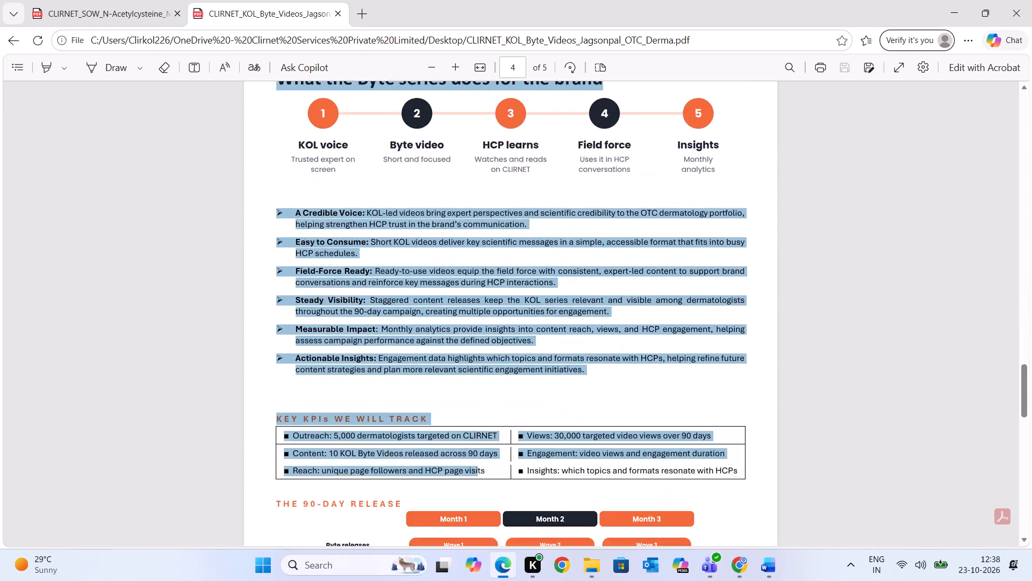
drag(479, 580, 467, 580)
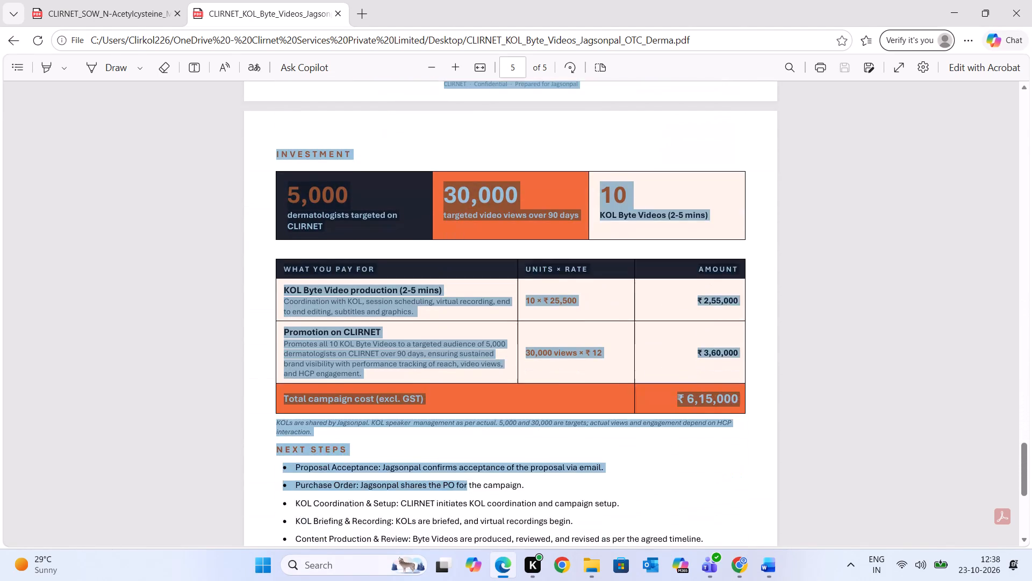
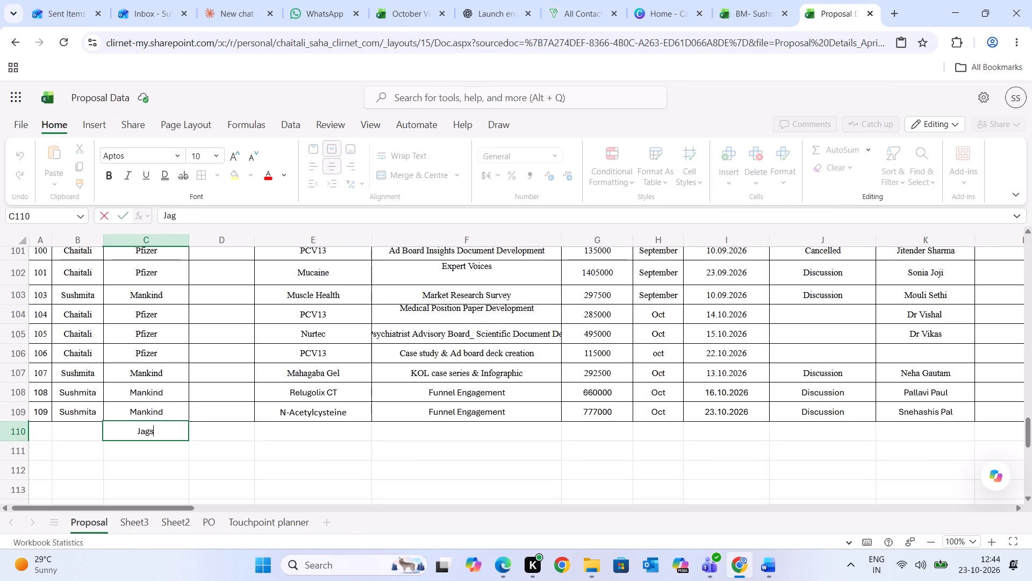
Start the new proposal entry in row 110 with serial number 110, owner Sushmita and client Jagsonpal.
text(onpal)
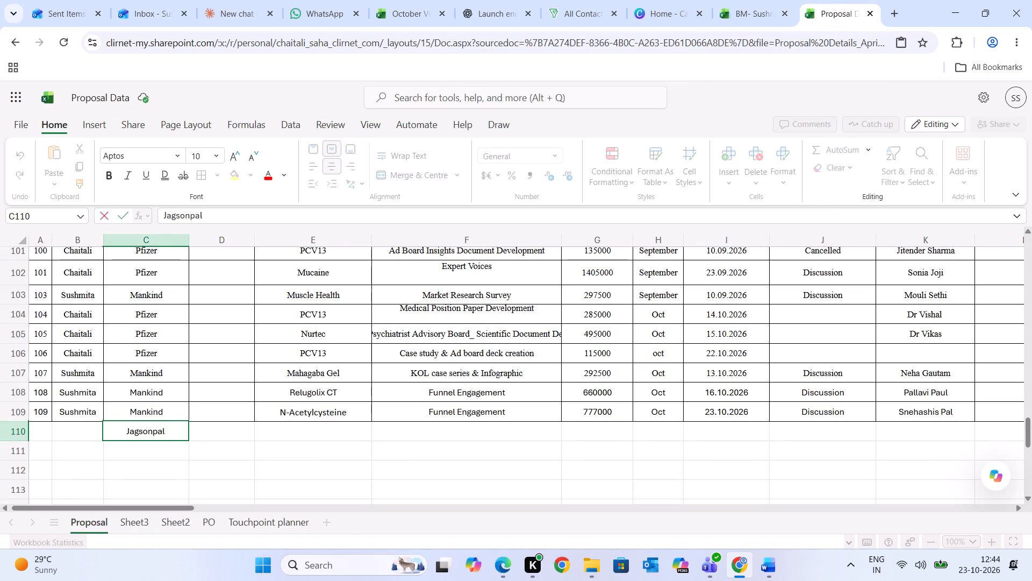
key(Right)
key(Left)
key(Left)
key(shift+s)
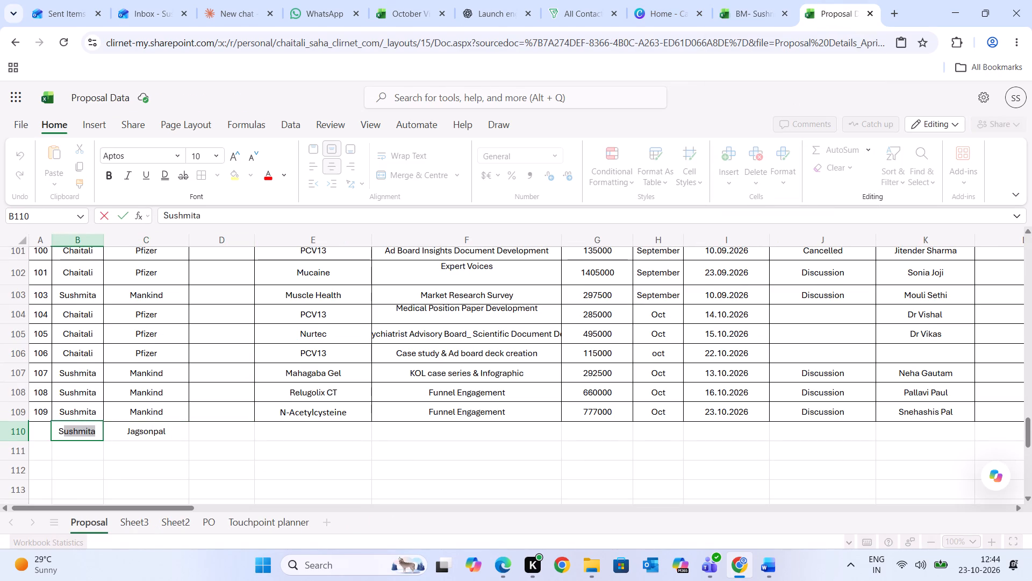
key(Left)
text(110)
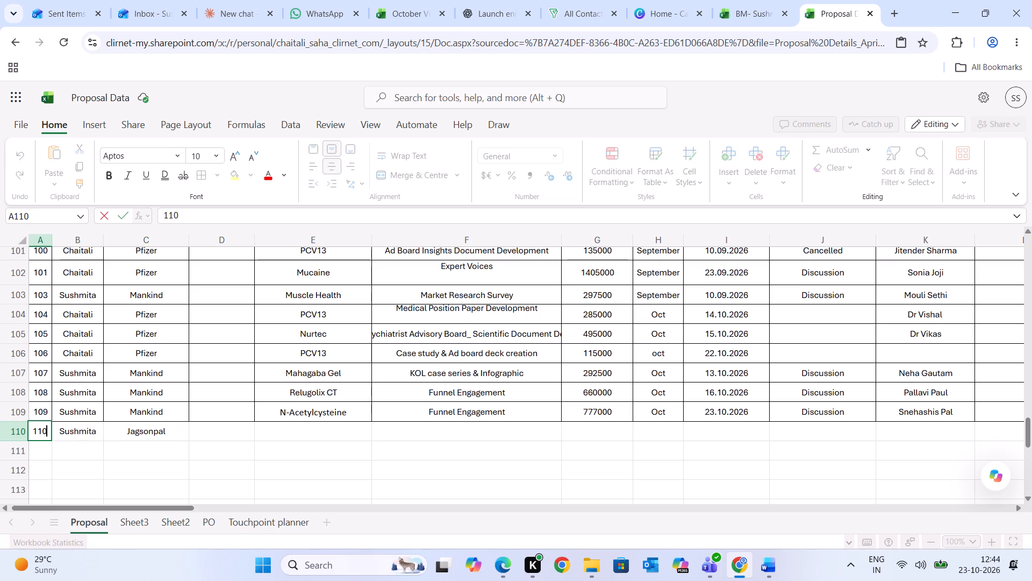
Fill in the Jagsonpal row's brand as Dermatology OTC and its proposal type as KOL Byte Video, leaving column D blank.
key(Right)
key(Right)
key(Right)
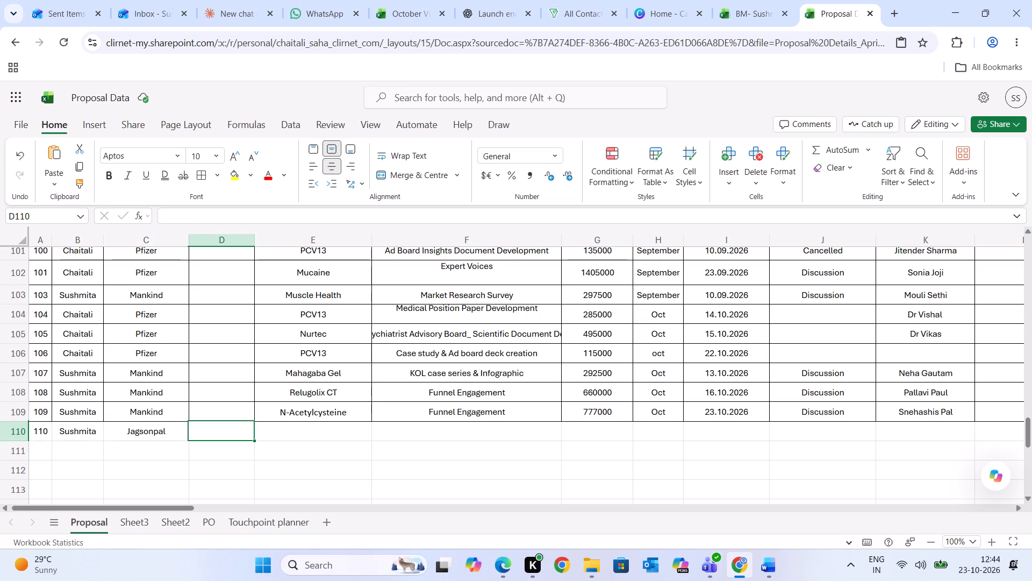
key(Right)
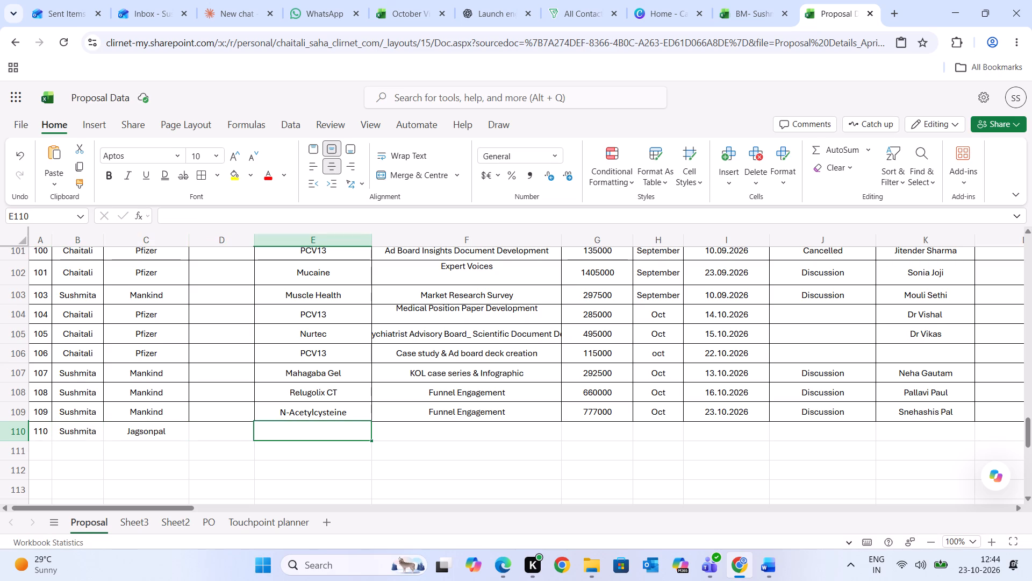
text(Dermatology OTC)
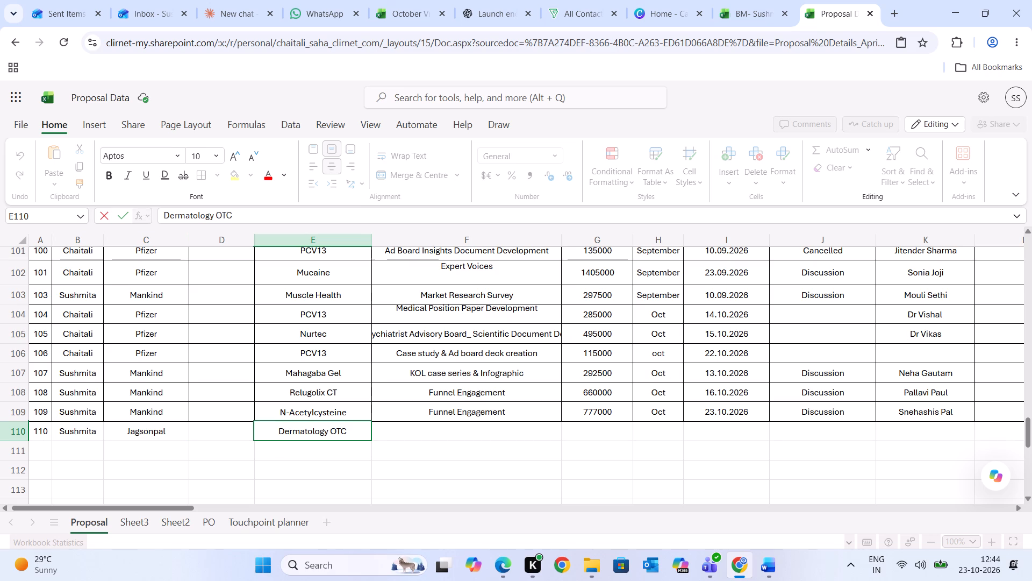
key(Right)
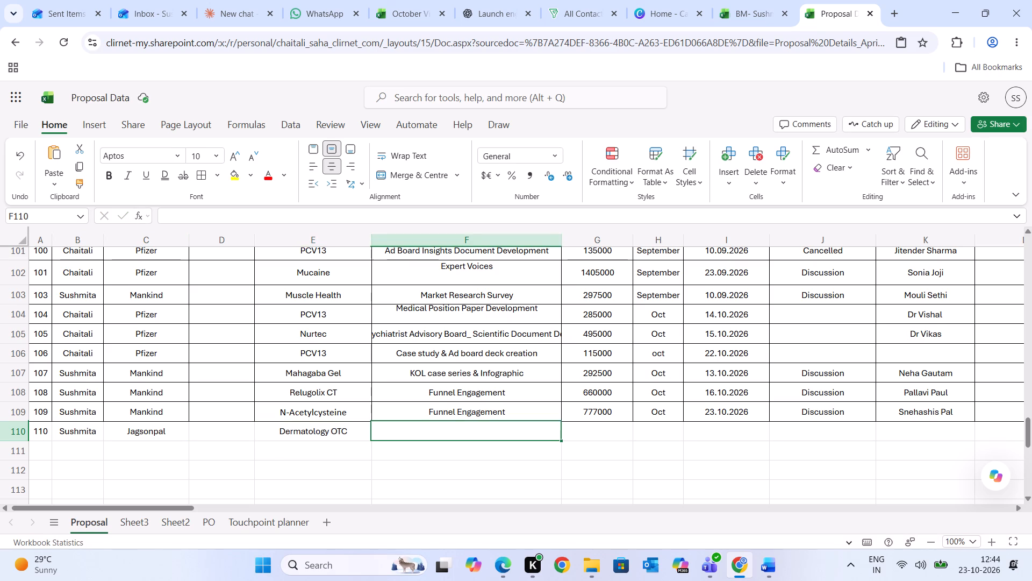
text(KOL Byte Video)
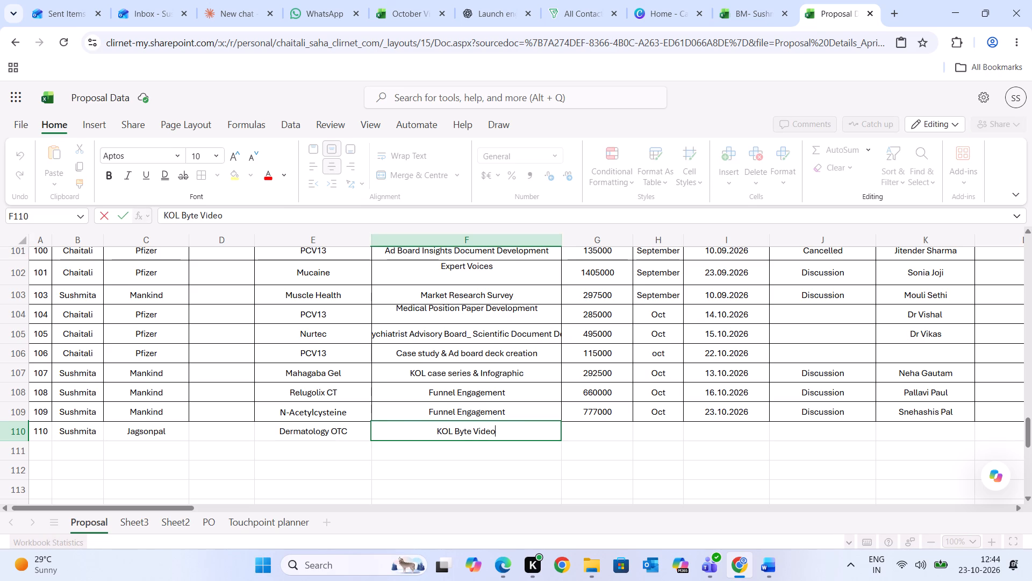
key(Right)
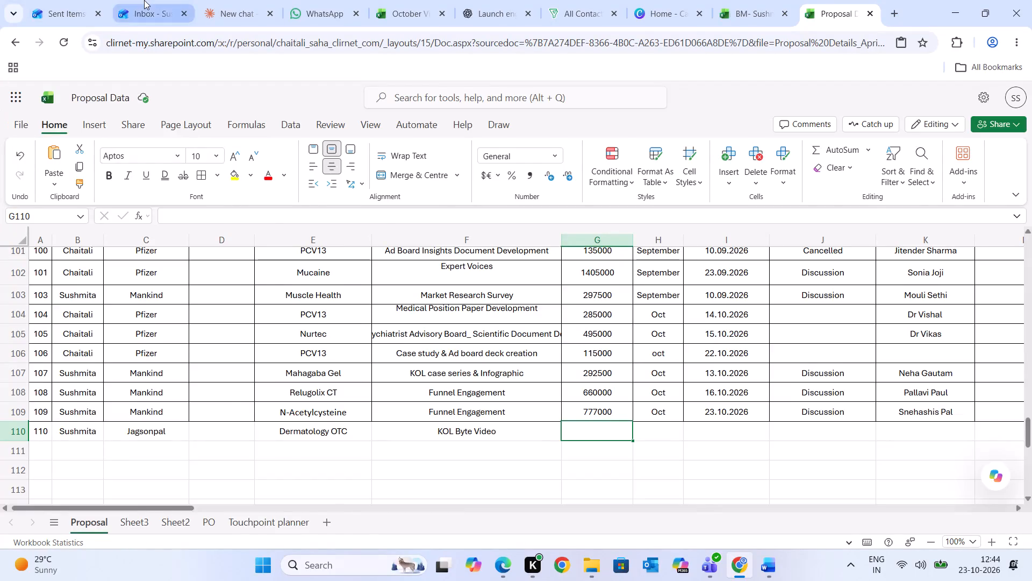
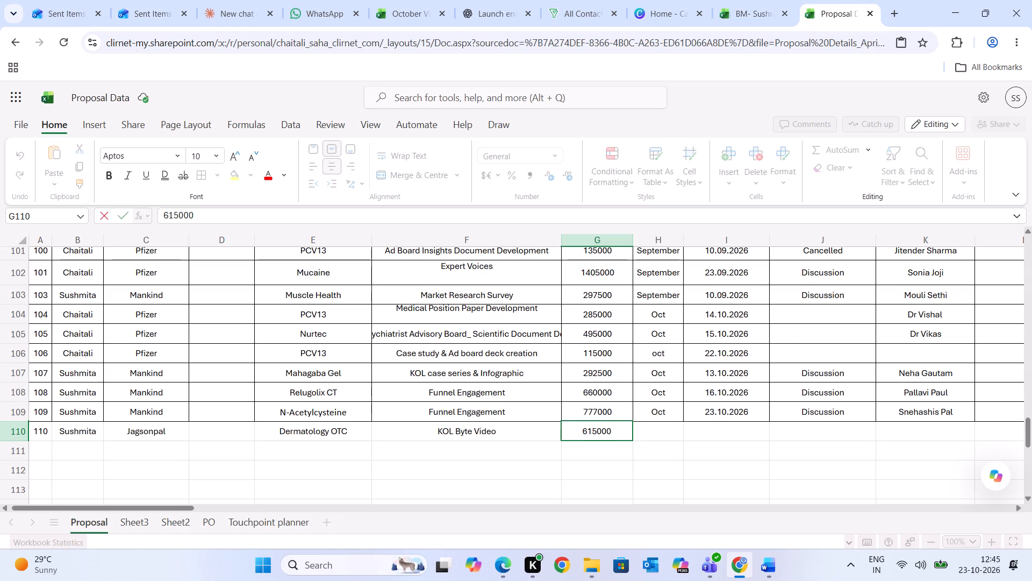
Enter Oct as the month for the Jagsonpal Dermatology OTC KOL Byte Video entry in the Proposal sheet.
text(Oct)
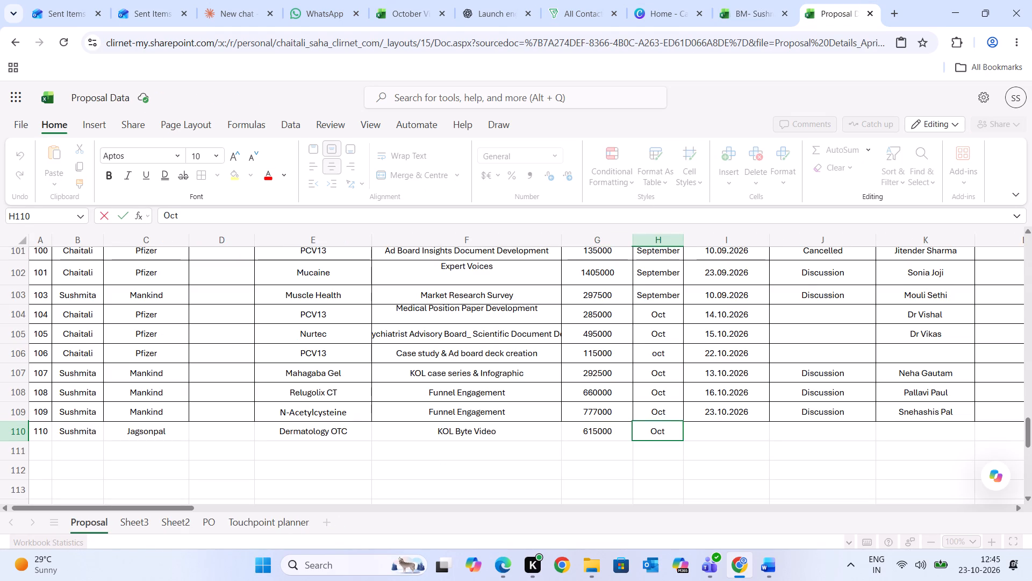
Complete the Jagsonpal entry in row 110 with the date 23.10.2026, status Discussion and the client contact's name.
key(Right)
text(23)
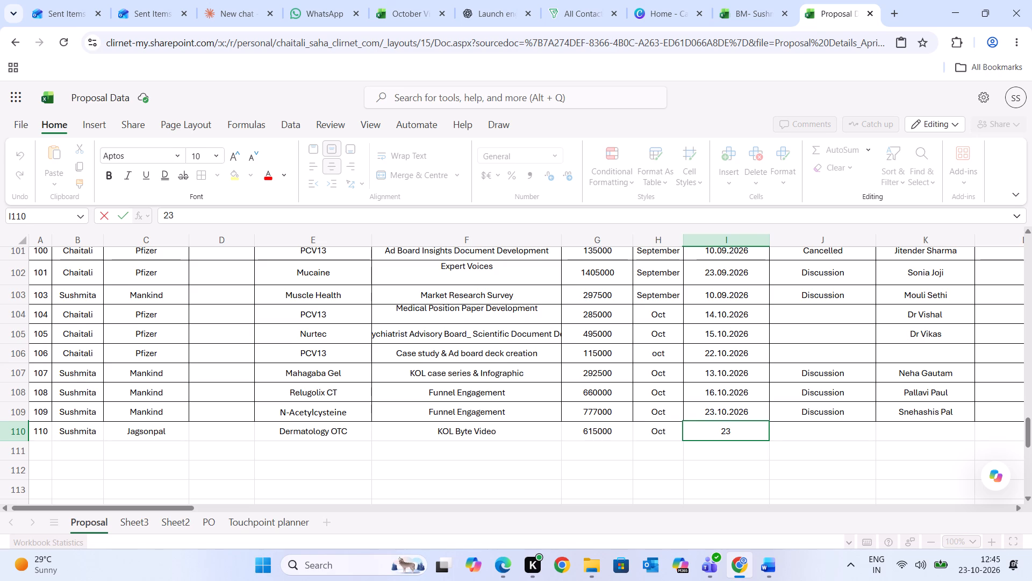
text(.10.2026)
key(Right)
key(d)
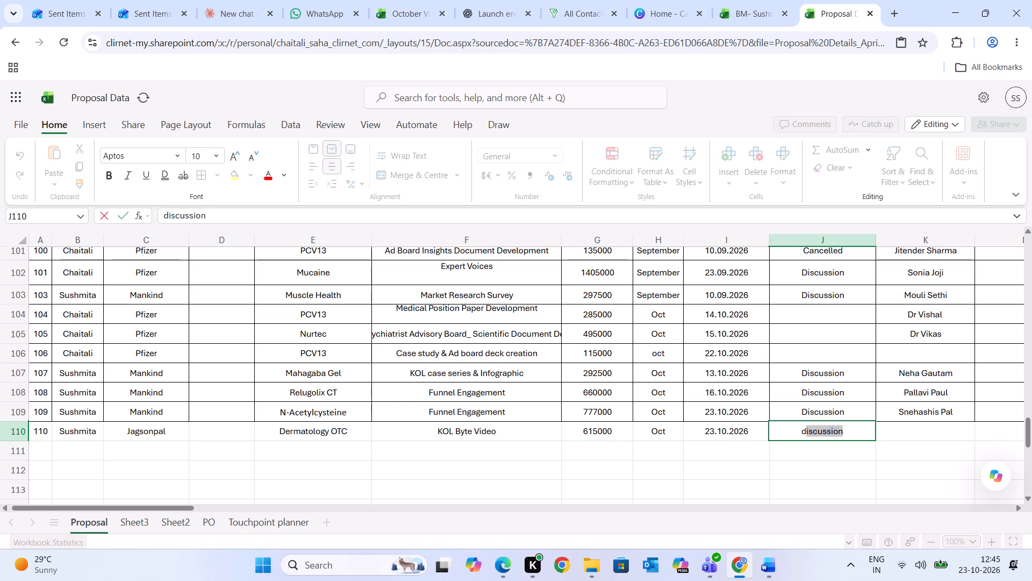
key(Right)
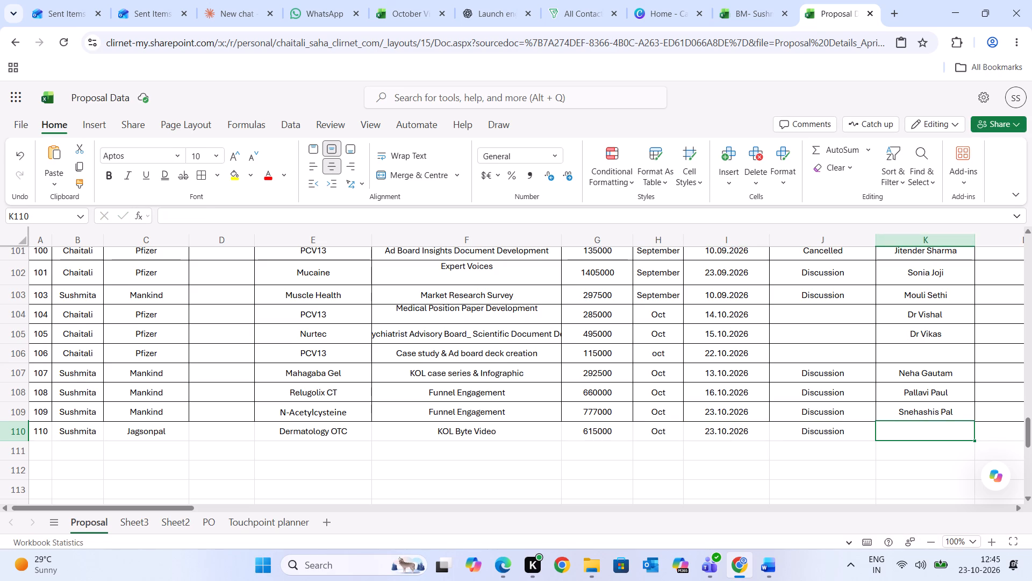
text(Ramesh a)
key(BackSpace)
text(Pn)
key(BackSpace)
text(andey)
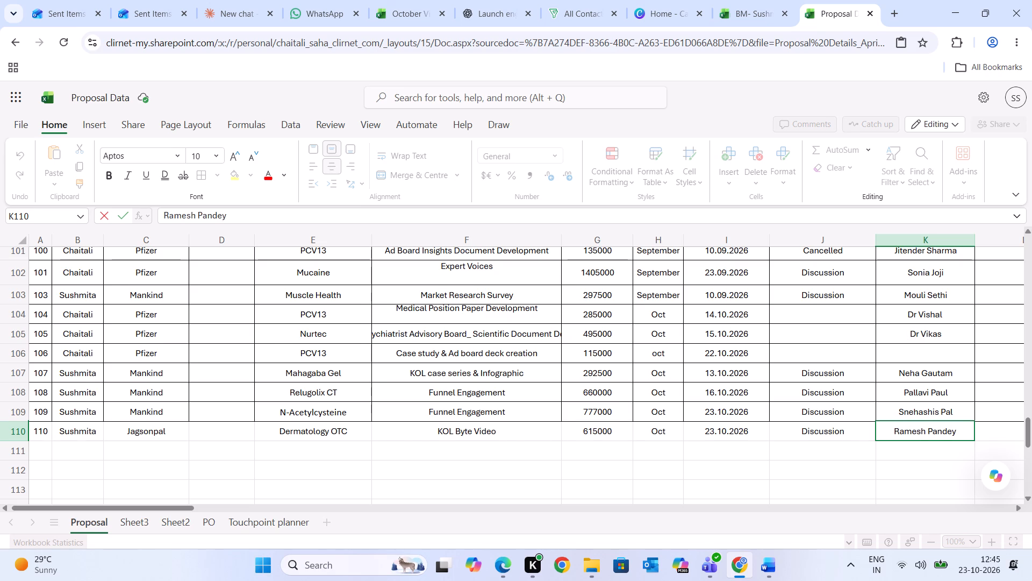
Apply cell borders across the Jagsonpal entry in row 110, from column A through column M.
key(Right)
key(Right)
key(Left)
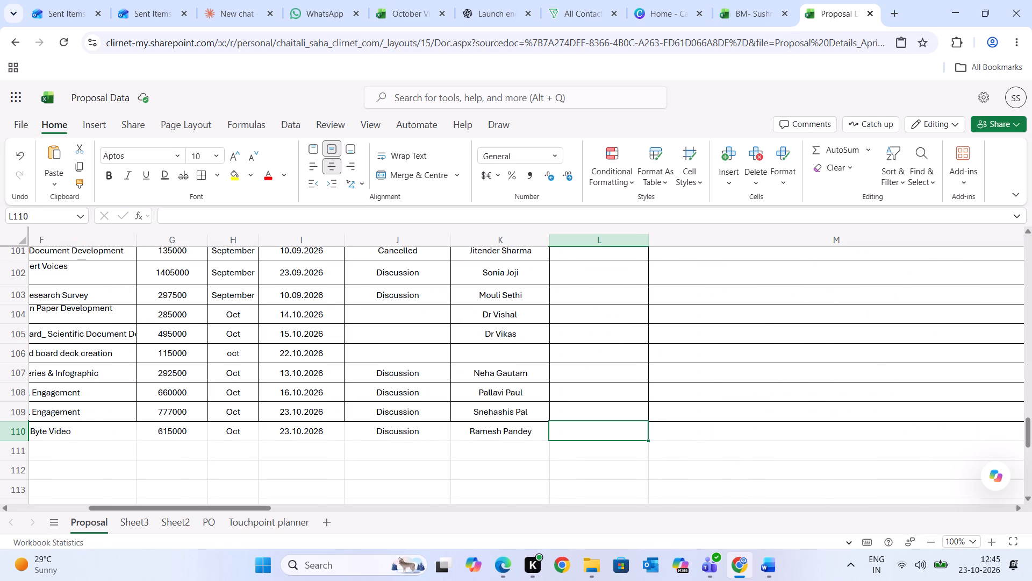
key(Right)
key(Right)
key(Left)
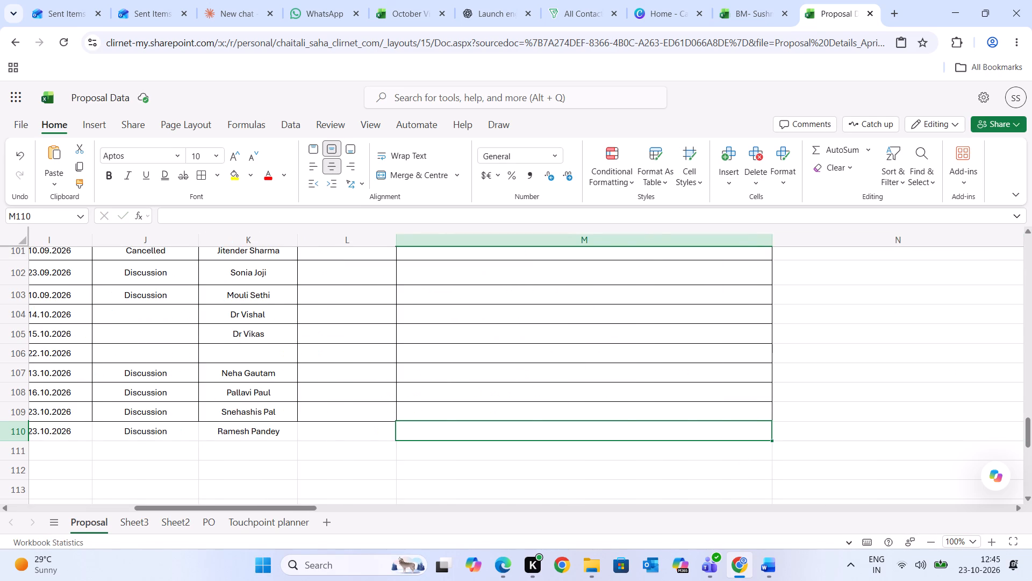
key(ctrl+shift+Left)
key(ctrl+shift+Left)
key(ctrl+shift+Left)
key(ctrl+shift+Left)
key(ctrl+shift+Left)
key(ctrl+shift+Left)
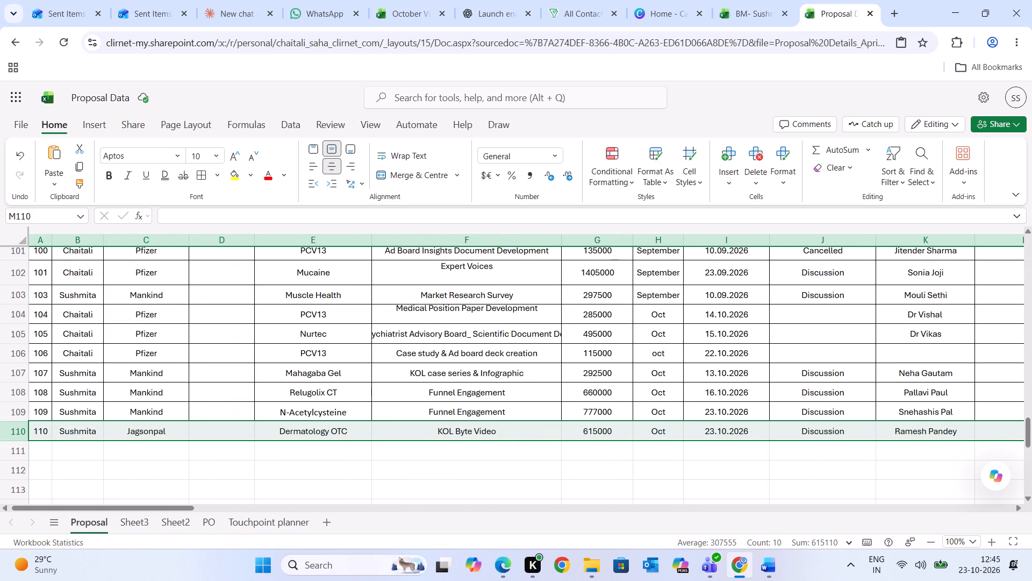
click(202, 175)
click(380, 470)
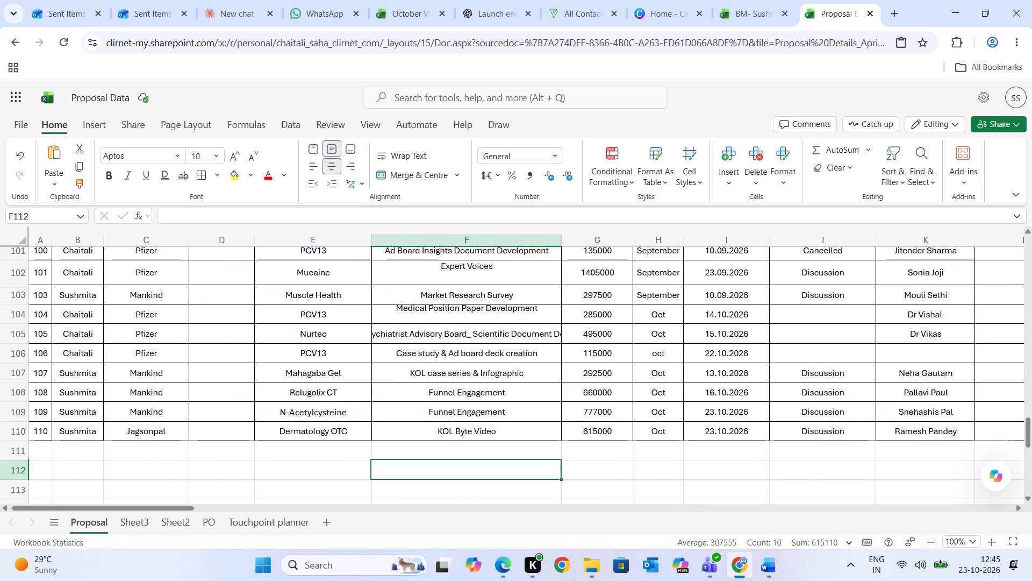
click(361, 436)
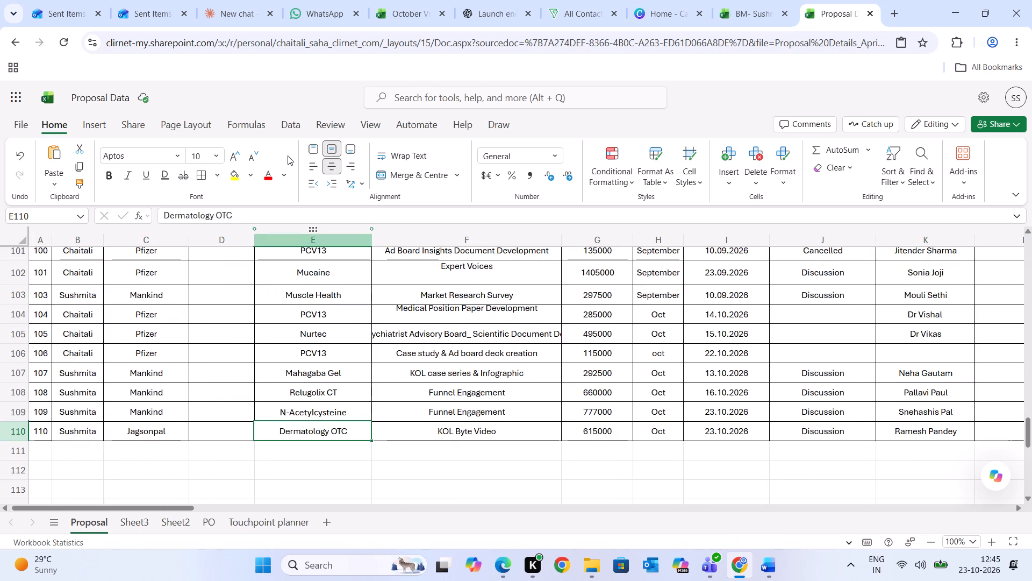
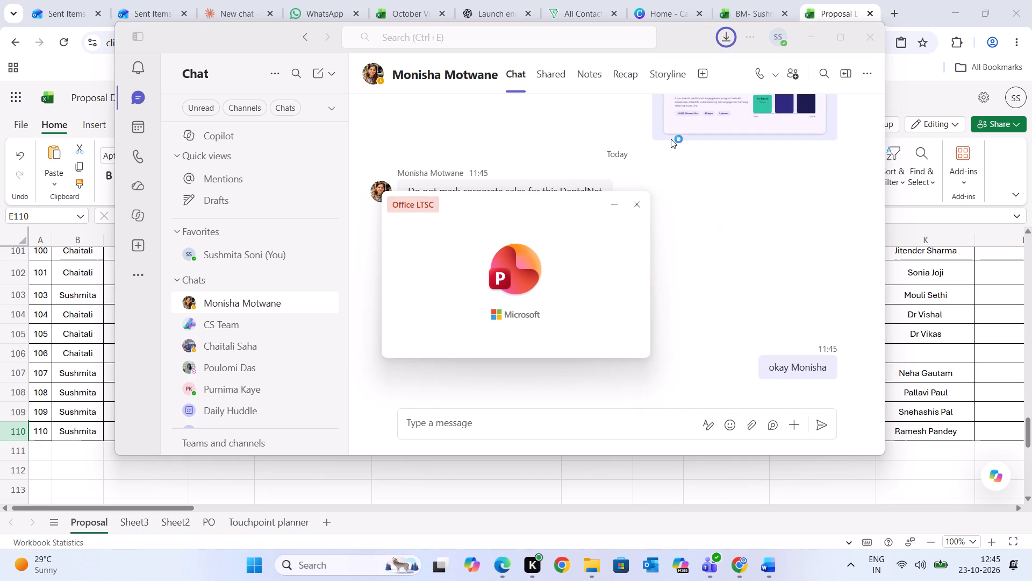
Enable editing of the protected Dental_SOW_CME Webinar_Dabur Red (2) presentation in PowerPoint.
click(537, 60)
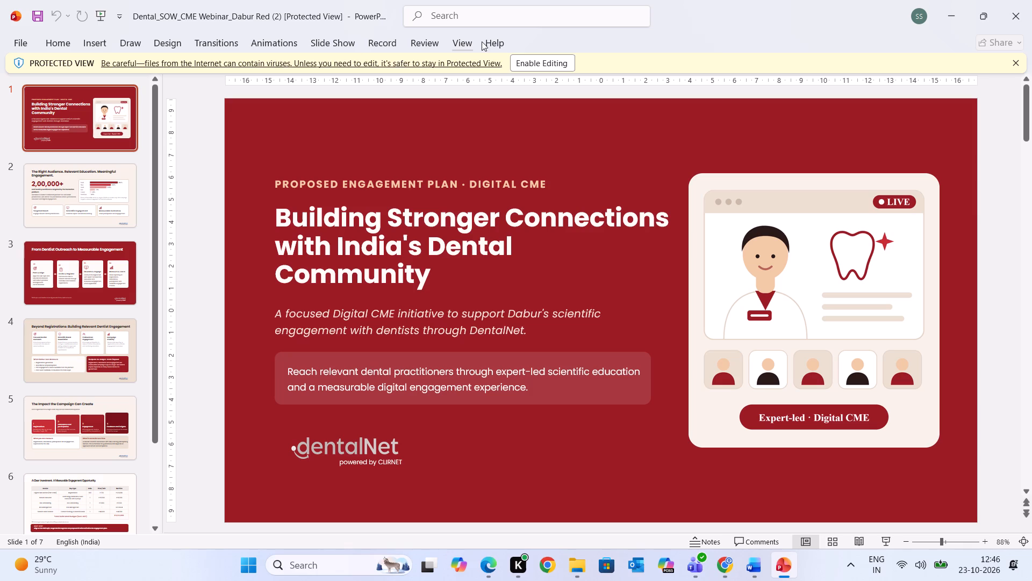
click(520, 61)
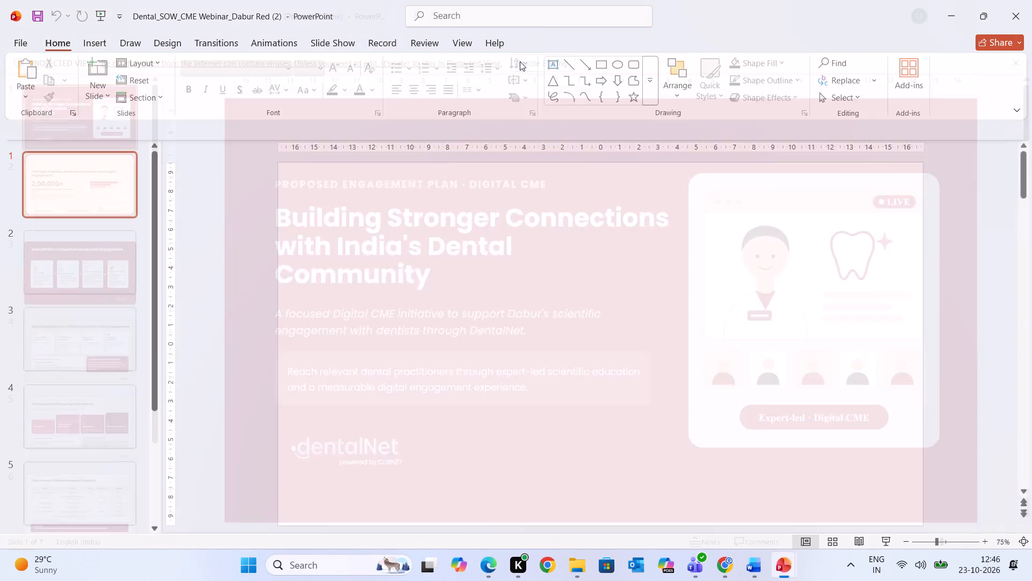
Review all seven slides of the Dabur Digital CME proposal, checking the campaign impact and investment slides closely.
click(76, 174)
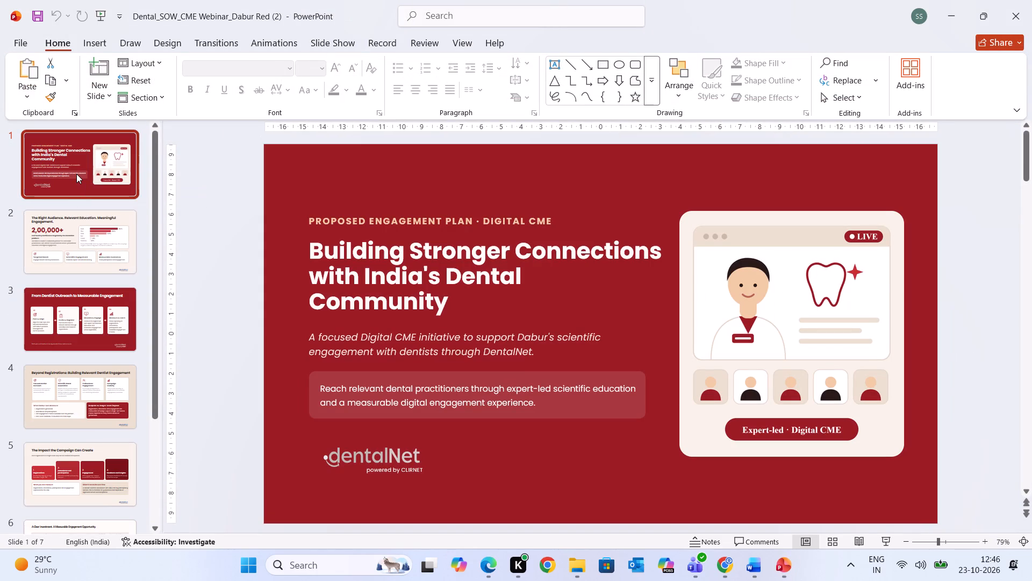
click(76, 174)
key(Down)
key(Up)
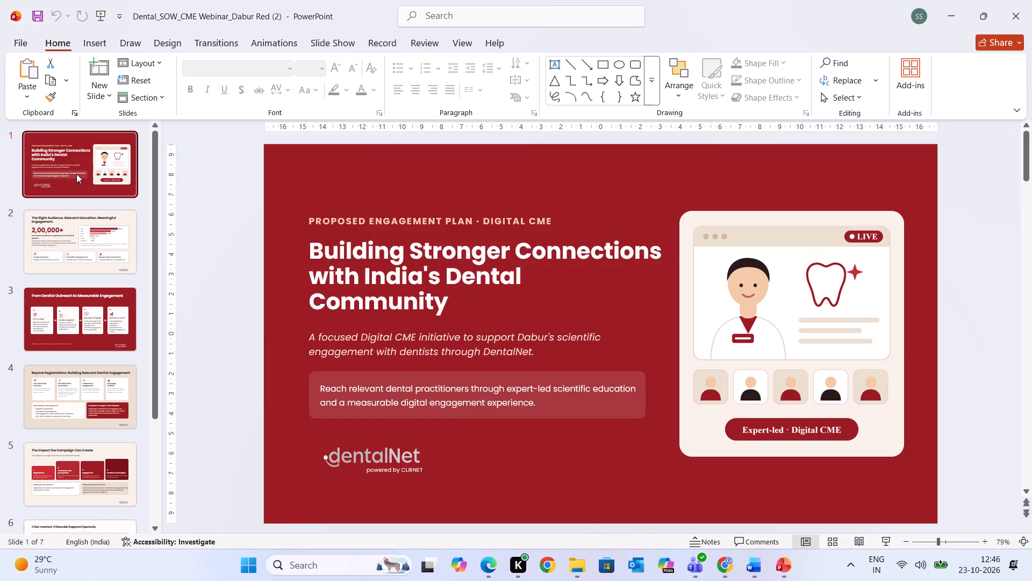
key(Down)
key(Down)
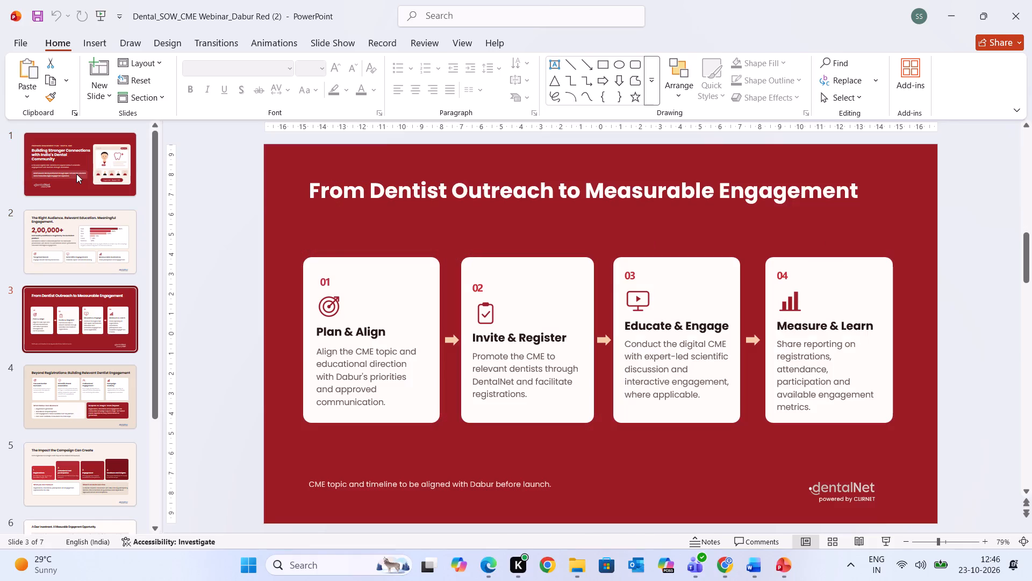
key(Down)
key(Down)
key(Down)
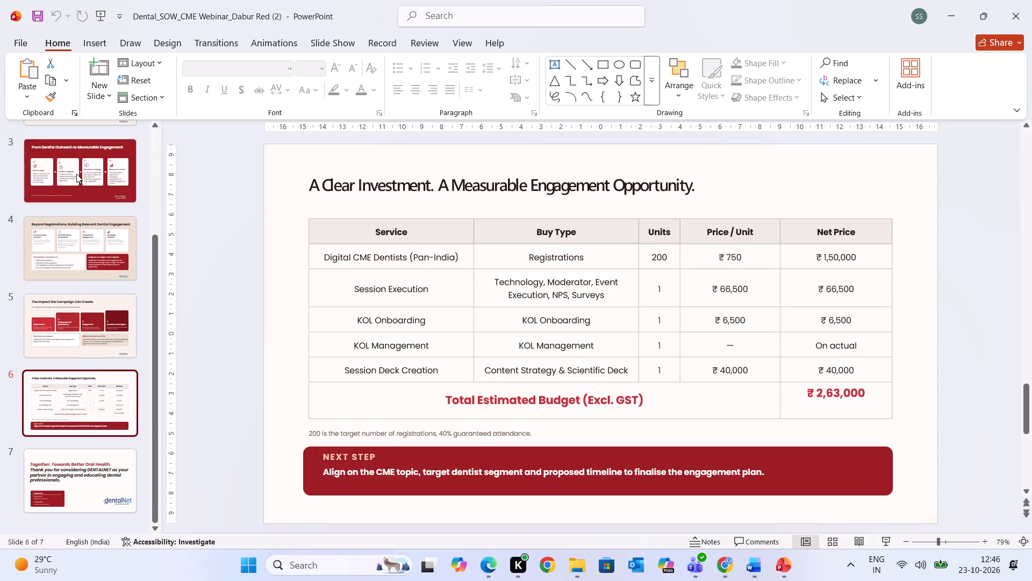
key(Down)
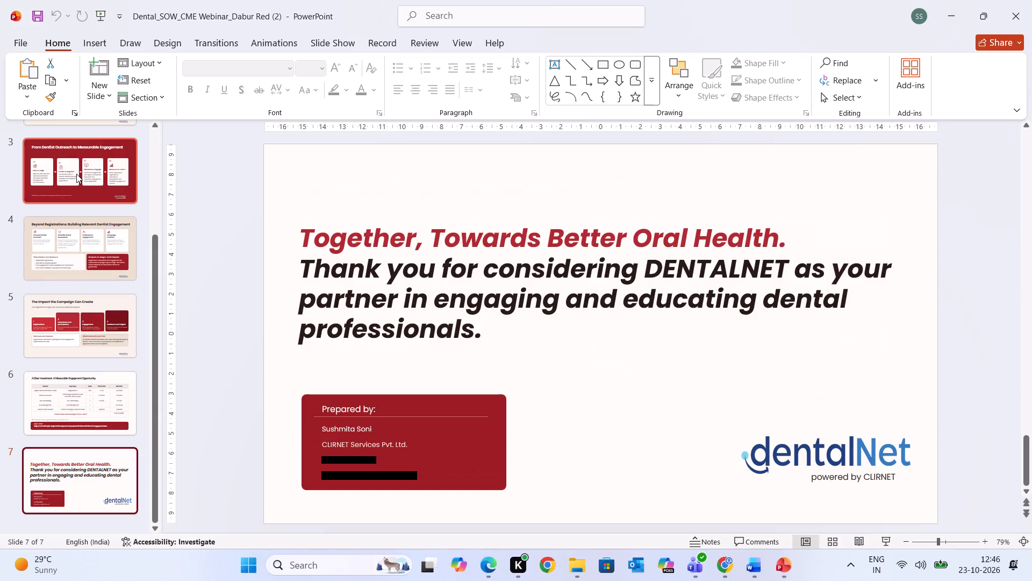
key(Down)
key(Up)
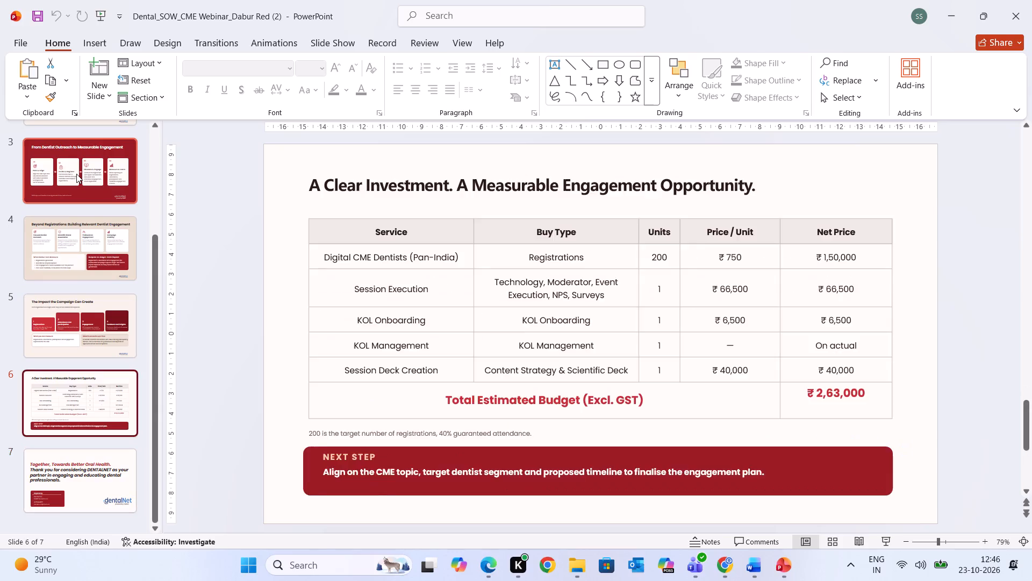
key(Up)
key(Down)
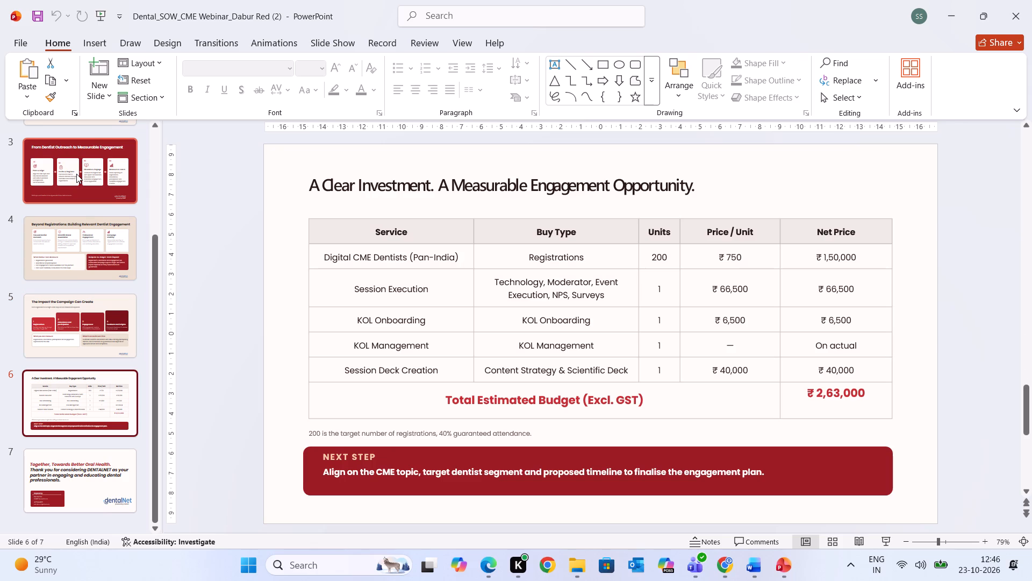
key(Up)
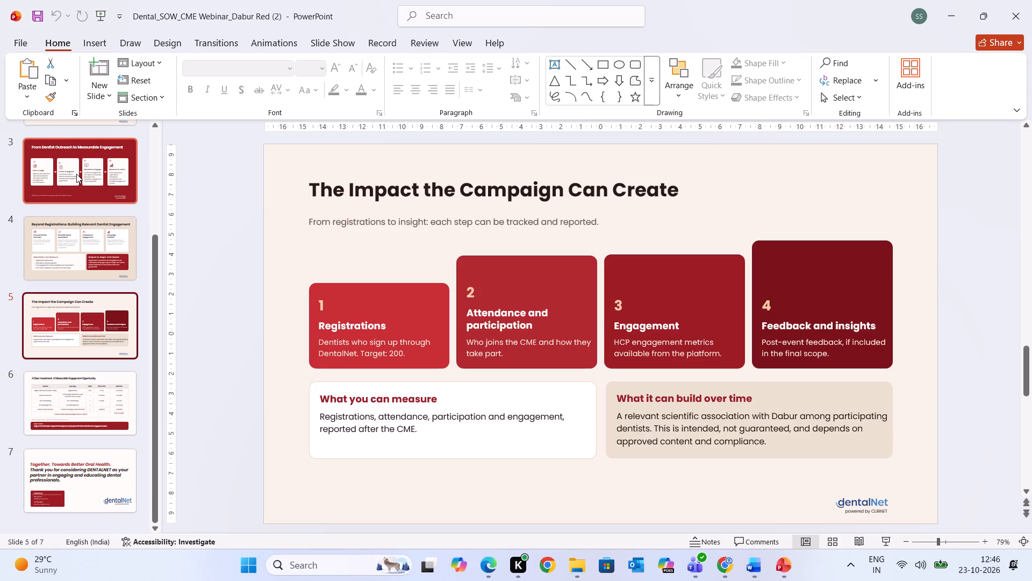
key(Down)
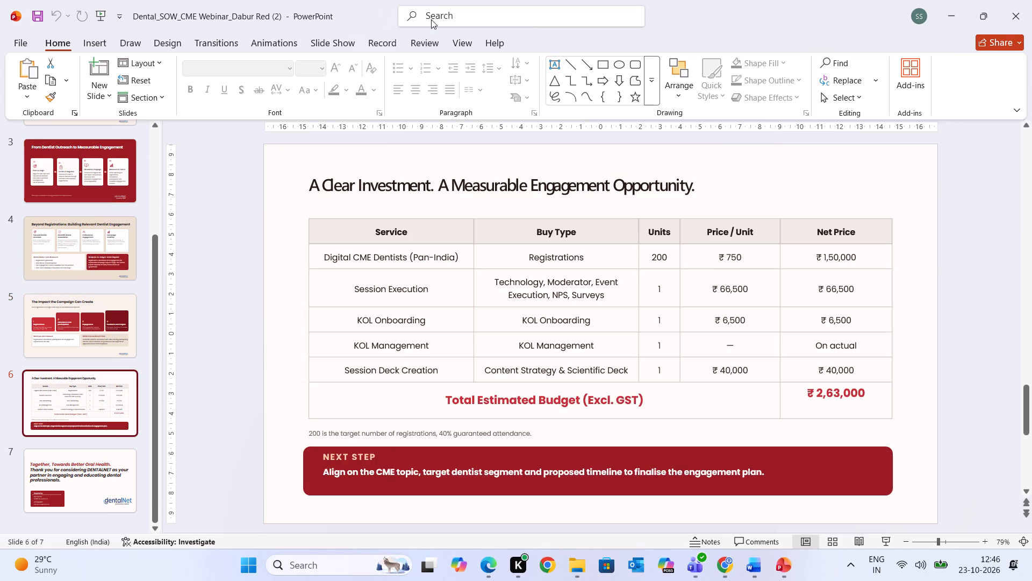
Change the font of the slide 6 title "A Clear Investment. A Measurable Engagement Opportunity." to Poppins.
click(390, 179)
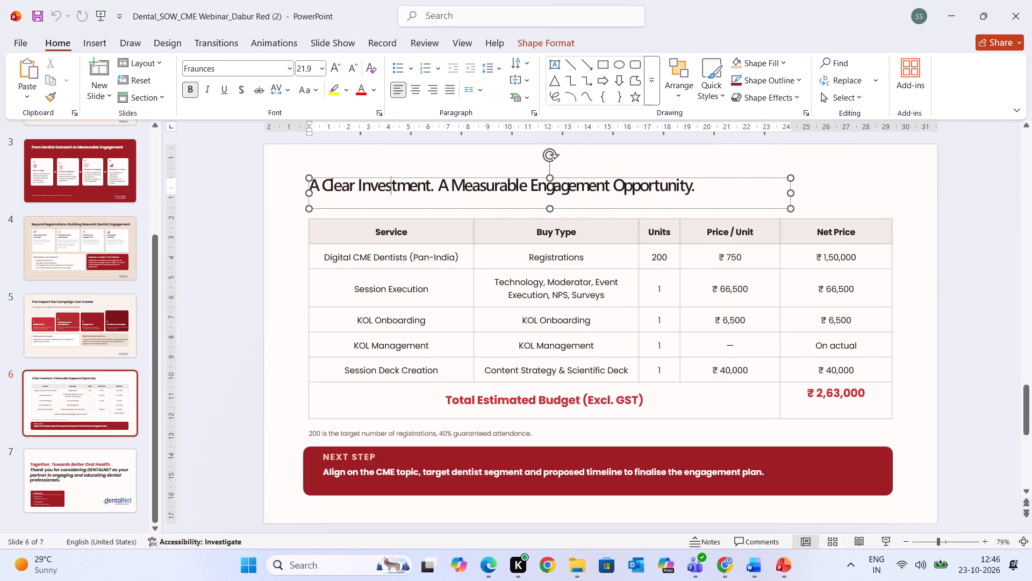
drag(697, 191, 334, 192)
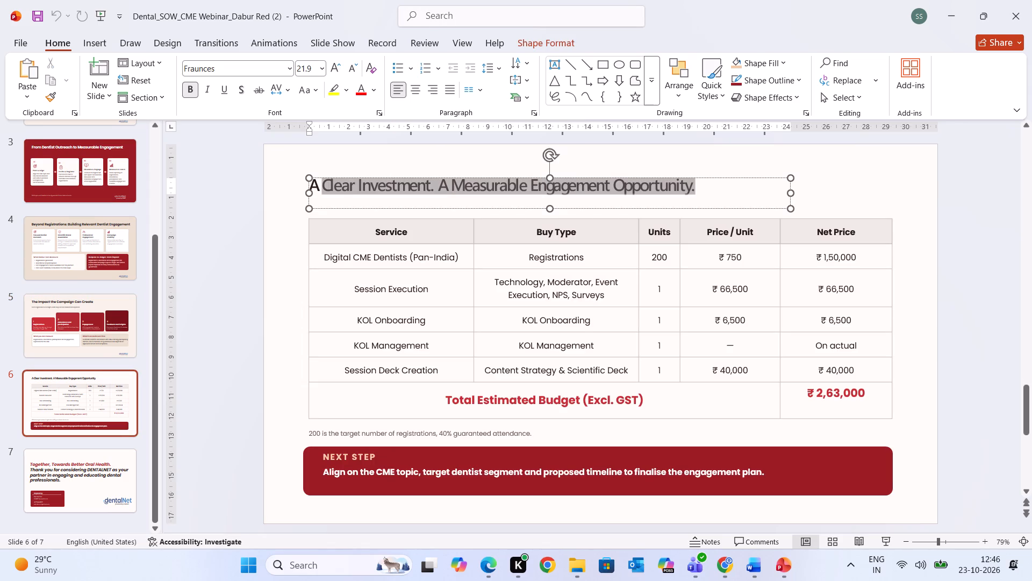
drag(334, 192, 304, 192)
click(252, 71)
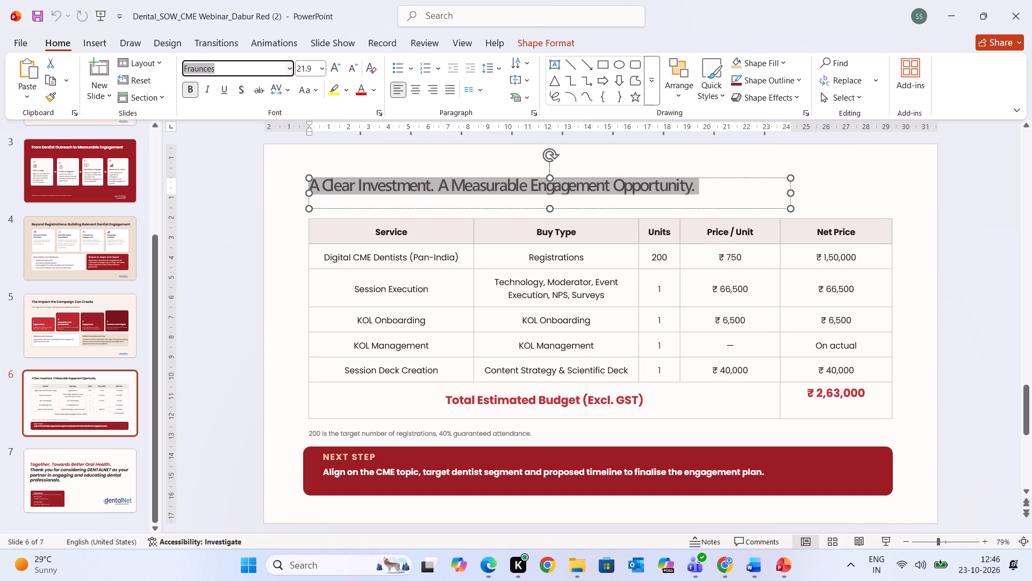
text(po)
key(Return)
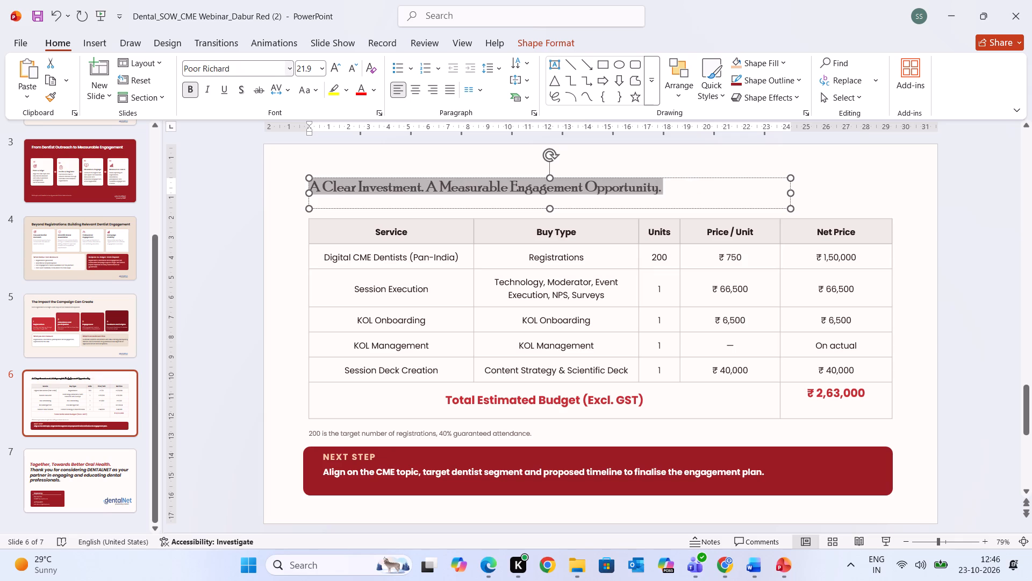
click(256, 68)
text(pop)
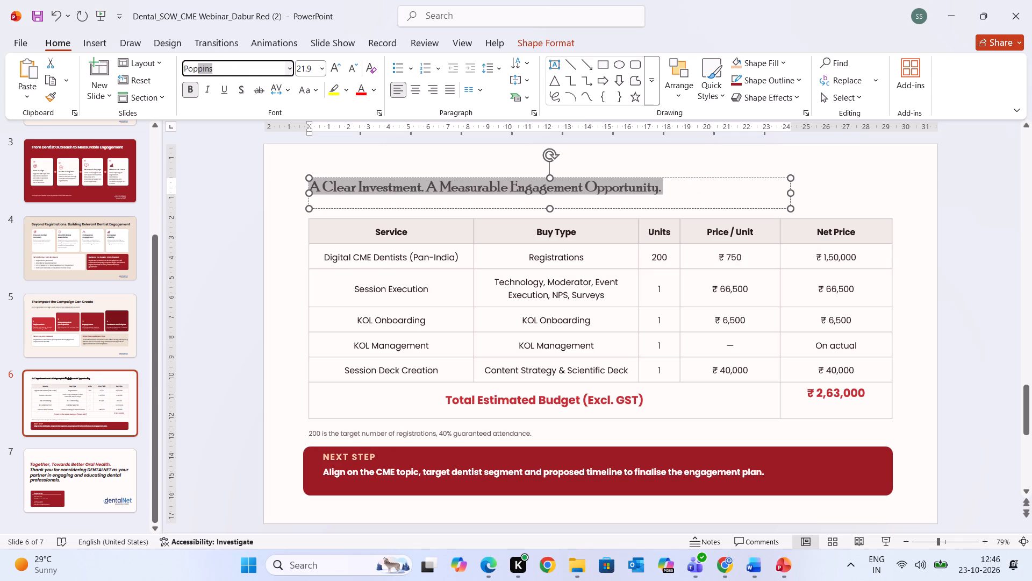
key(Return)
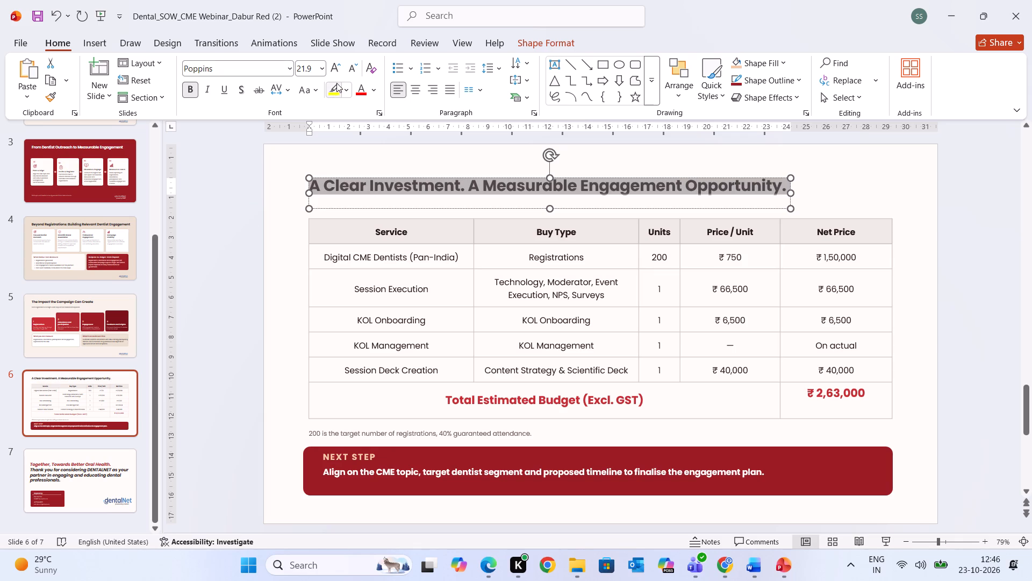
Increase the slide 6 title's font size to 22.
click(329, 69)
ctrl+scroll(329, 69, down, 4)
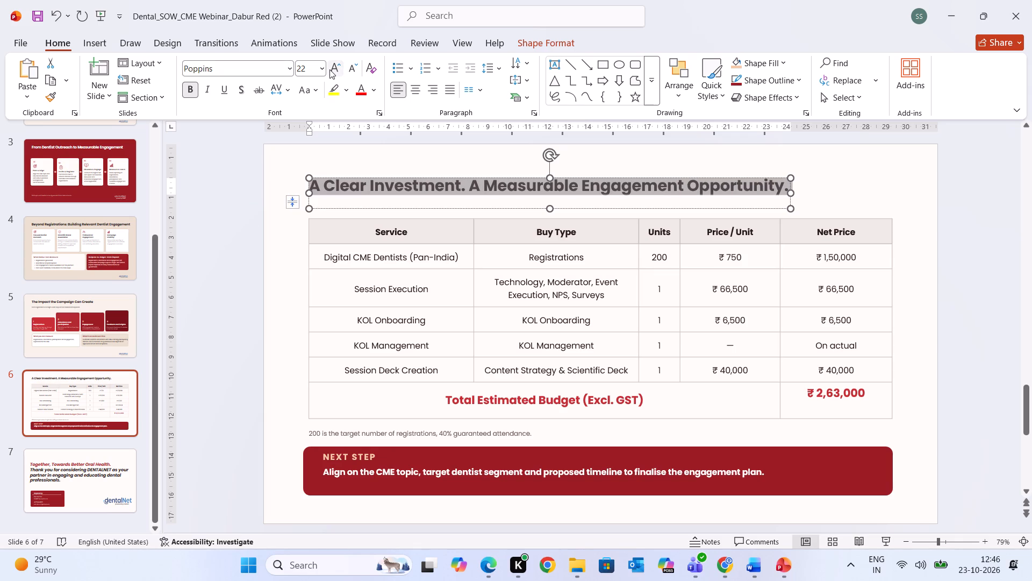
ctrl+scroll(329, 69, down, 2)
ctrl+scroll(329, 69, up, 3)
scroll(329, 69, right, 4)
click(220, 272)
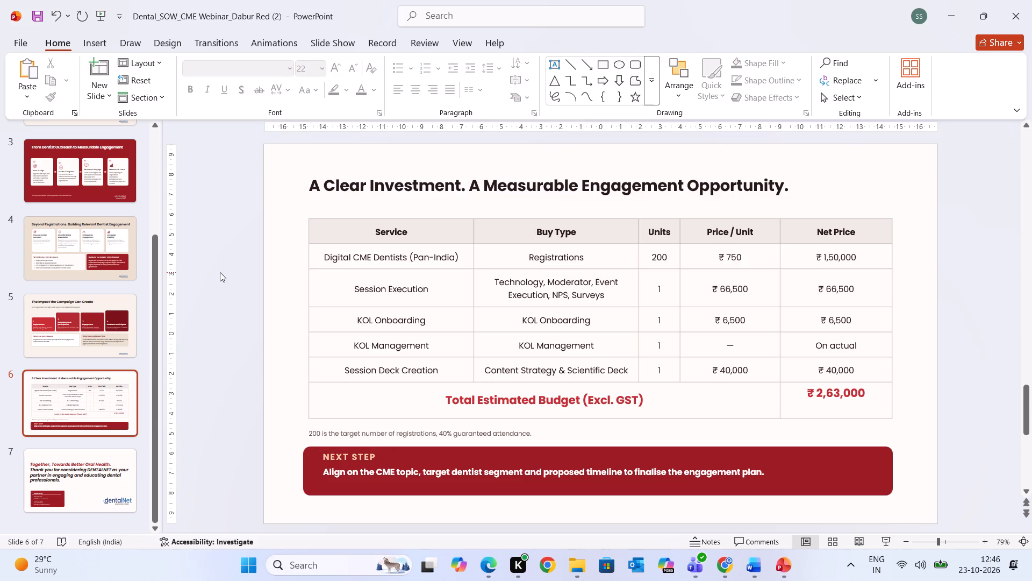
Look through the whole deck again, comparing the slide 6 title's formatting with the headings on the other slides.
key(Up)
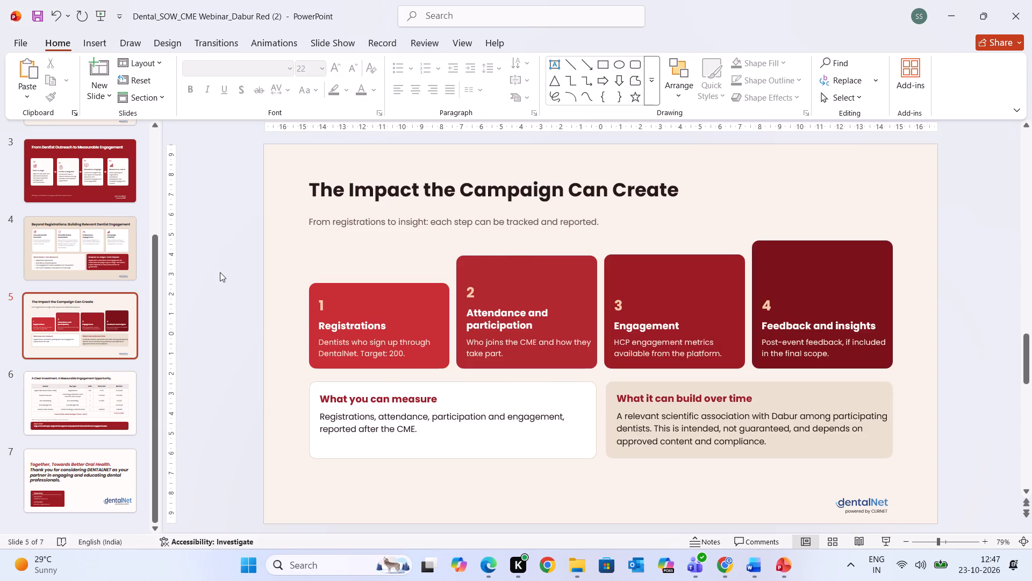
key(Up)
key(Down)
key(Down)
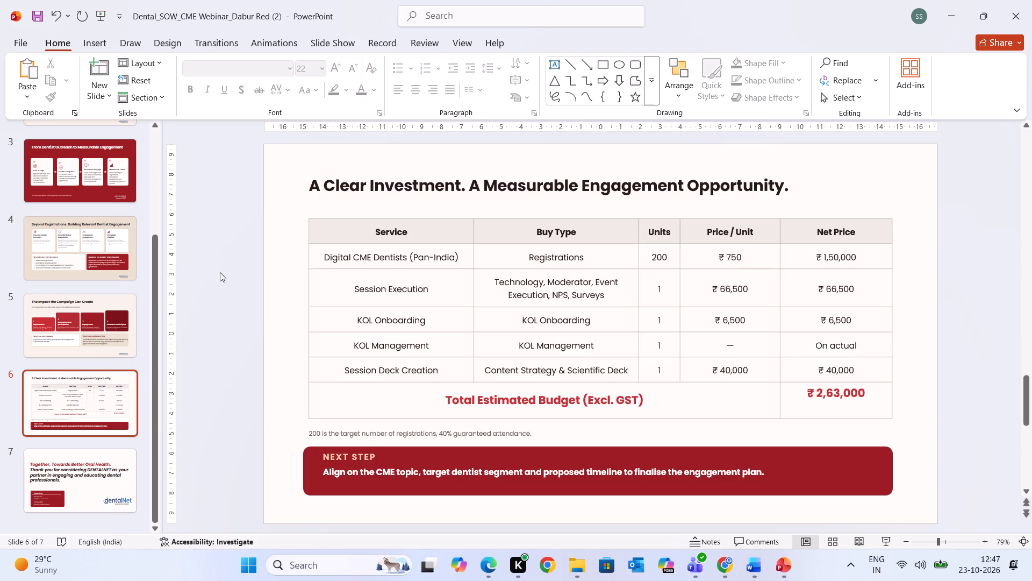
key(Up)
key(Up)
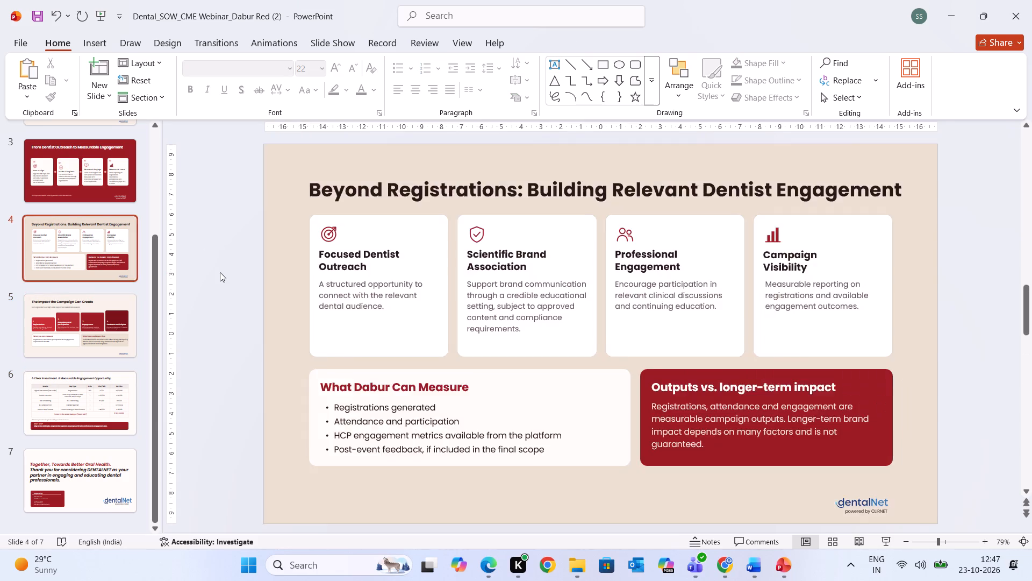
key(Up)
key(Up)
key(Up)
key(Up)
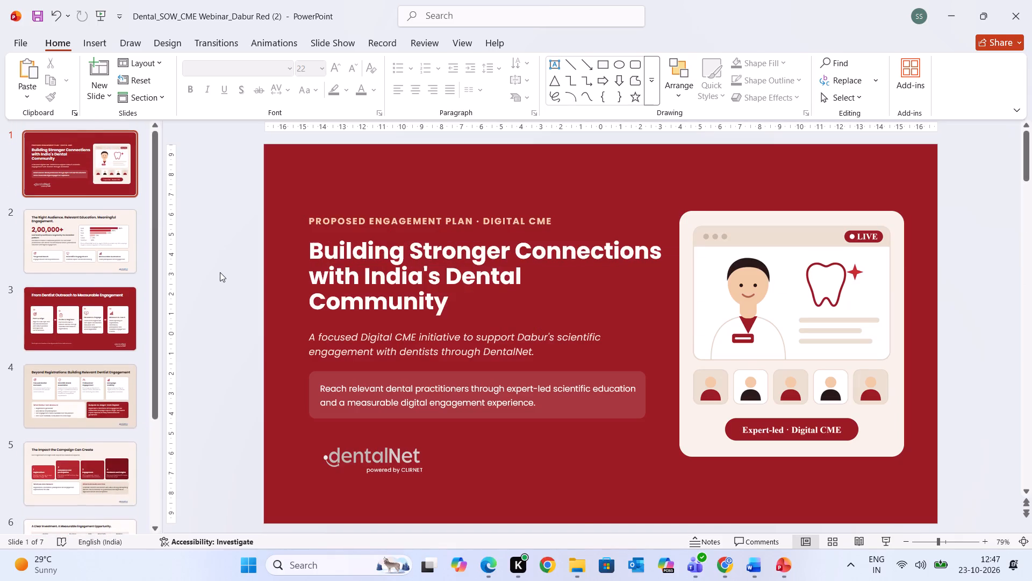
key(Down)
key(Down)
key(Down)
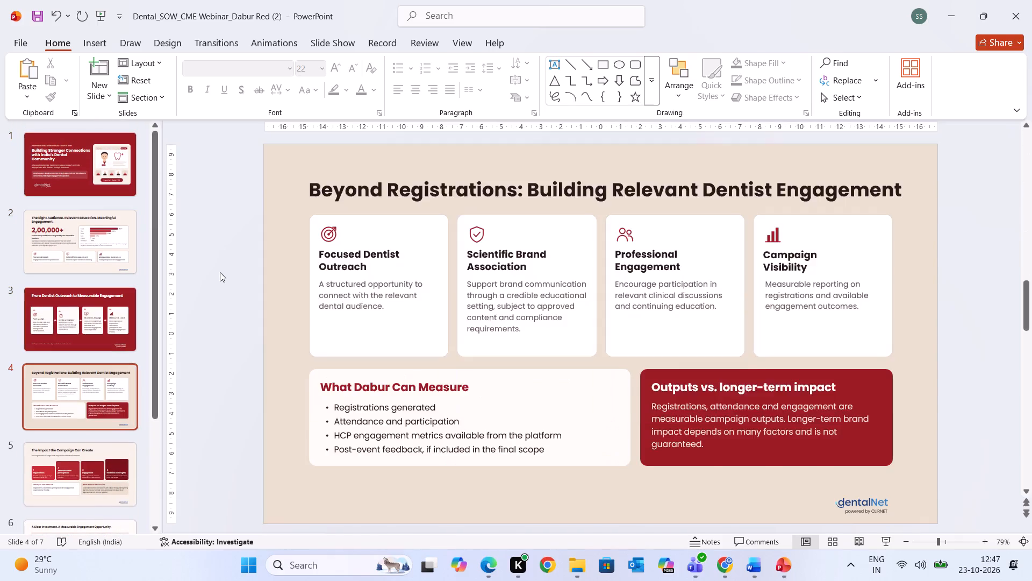
key(Down)
key(Down)
key(Down)
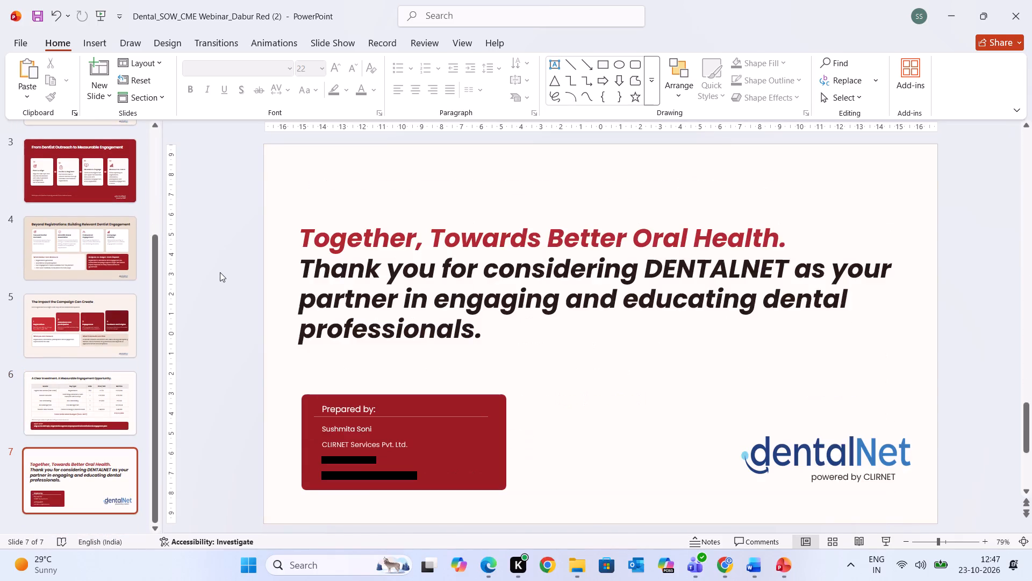
key(Up)
key(Up)
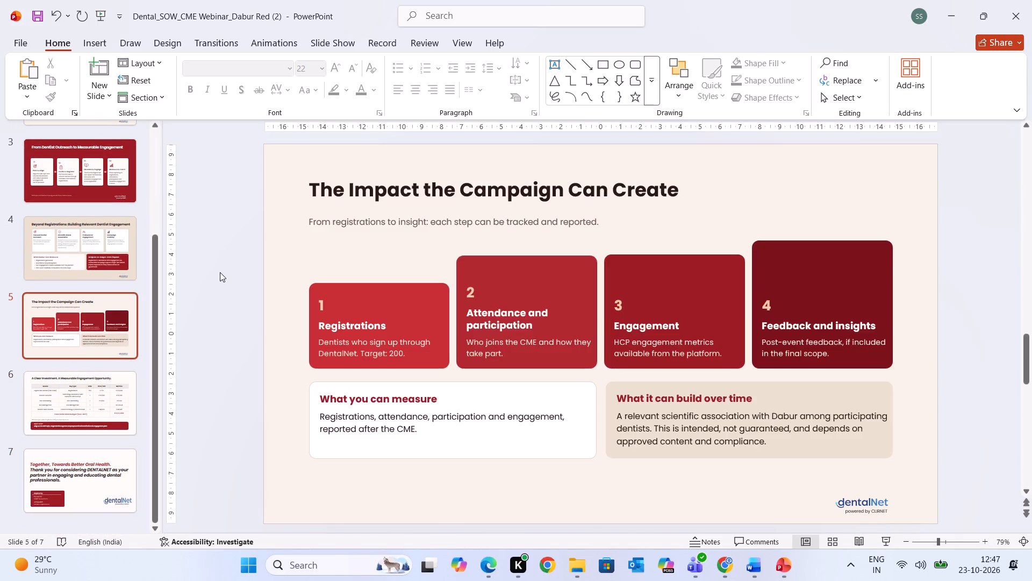
Check the font size of slide 5's title and set the entire slide 6 title to size 27.
click(427, 183)
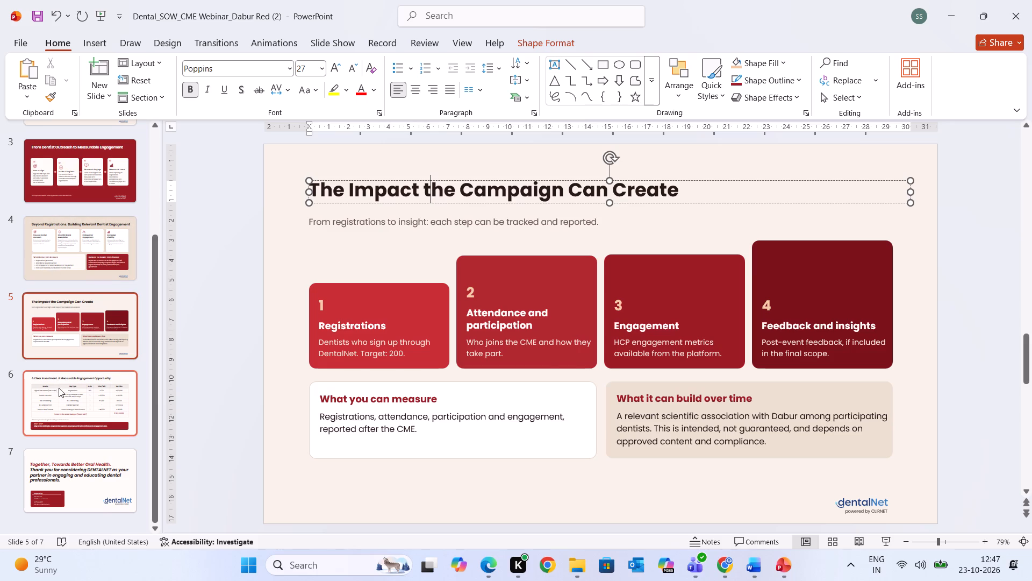
click(59, 388)
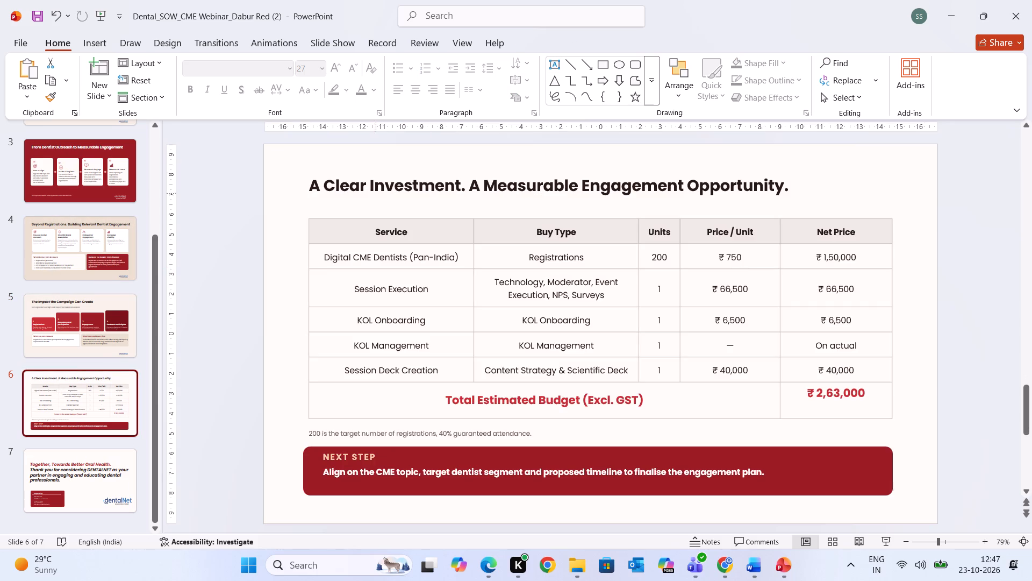
click(373, 183)
click(319, 68)
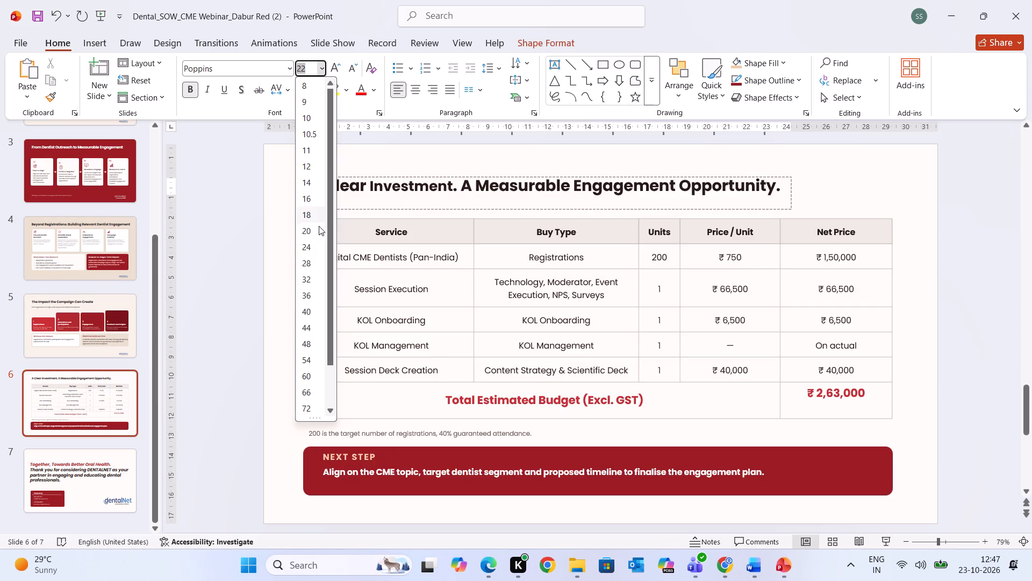
click(311, 68)
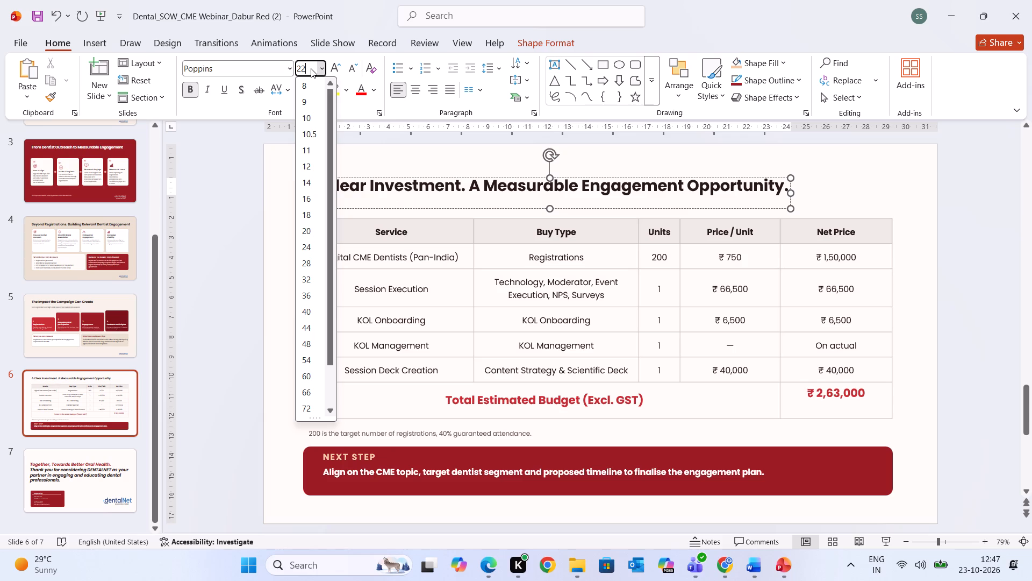
key(BackSpace)
key(7)
key(Return)
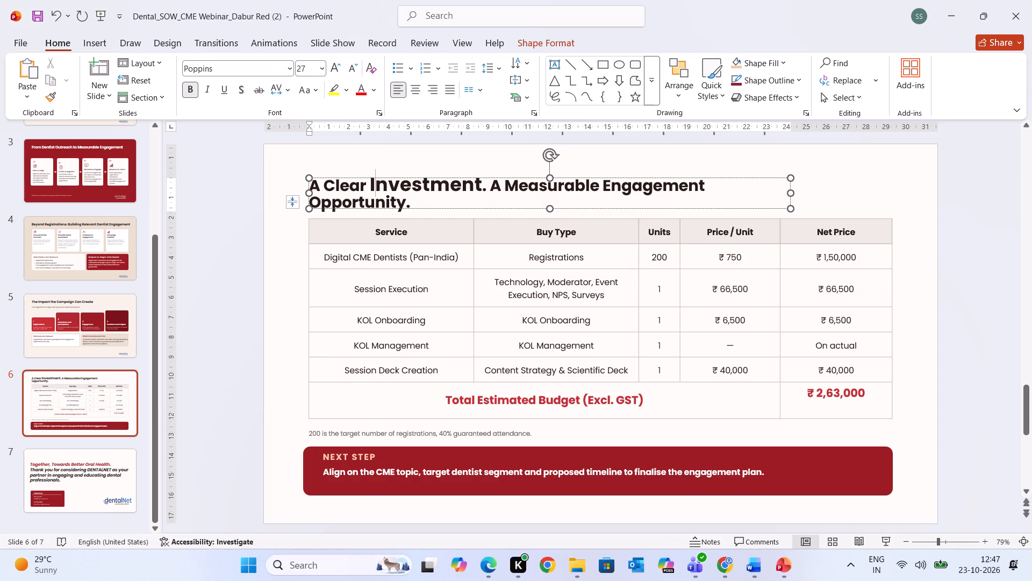
drag(413, 200, 320, 180)
click(310, 66)
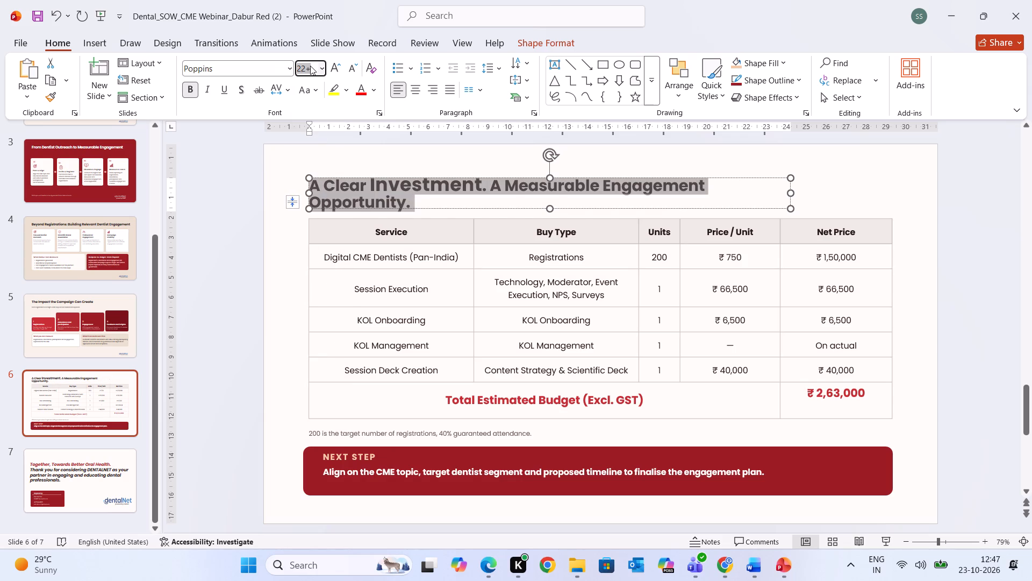
text(27)
key(Return)
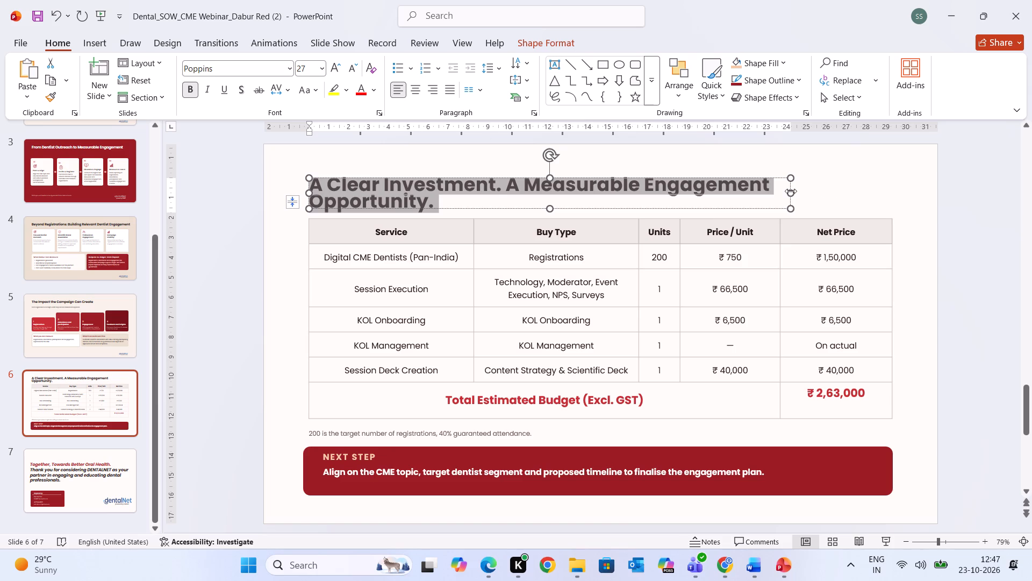
Widen the slide 6 title's text box to slightly beyond the pricing table's right edge, fitting the title on one line.
drag(791, 191, 903, 185)
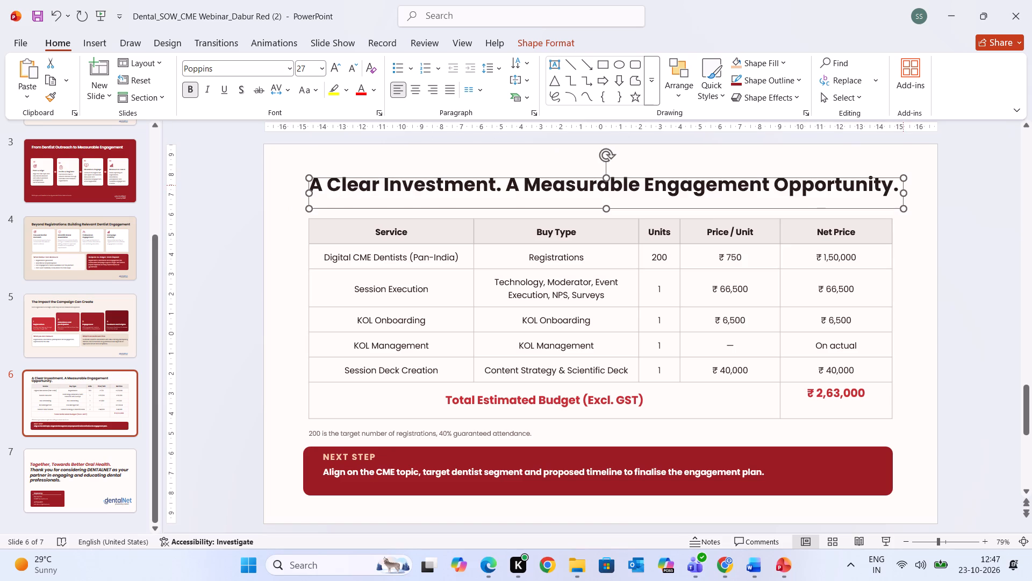
Look through all seven slides of the deck twice, checking the resized slide 6 title against the layout and headings of the other slides.
click(949, 213)
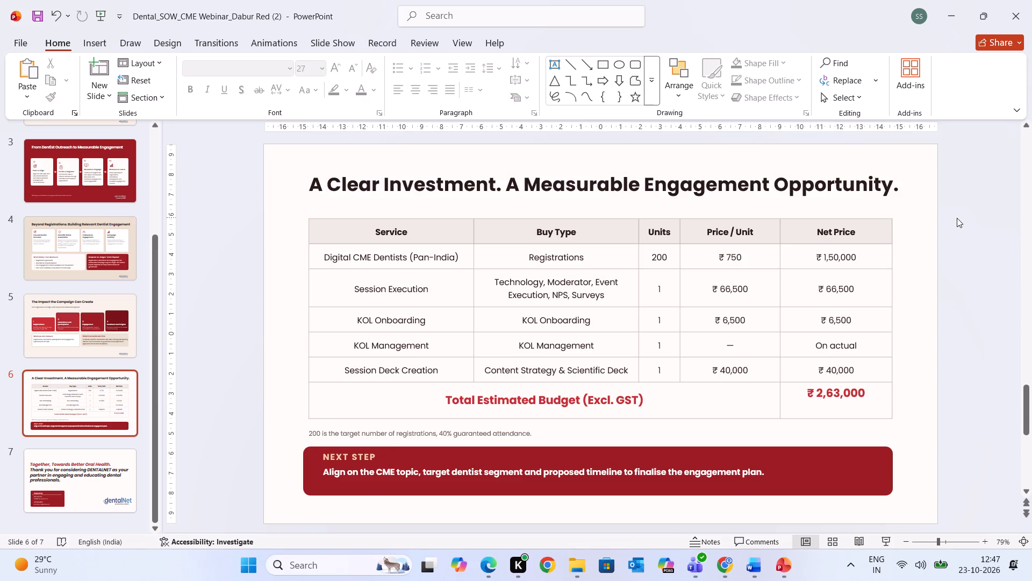
click(957, 218)
click(92, 184)
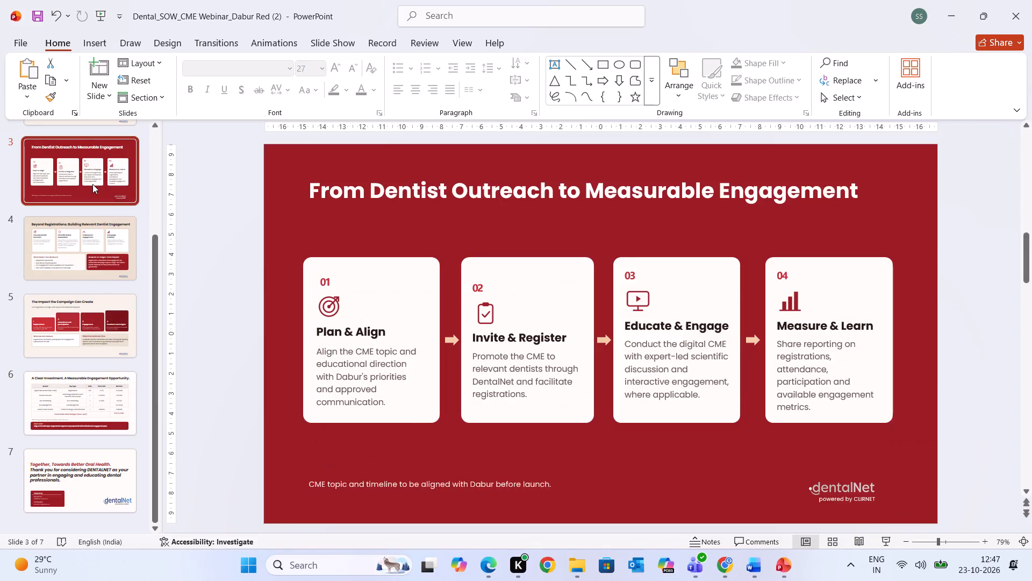
key(Up)
key(Up)
key(Up)
key(Up)
key(Down)
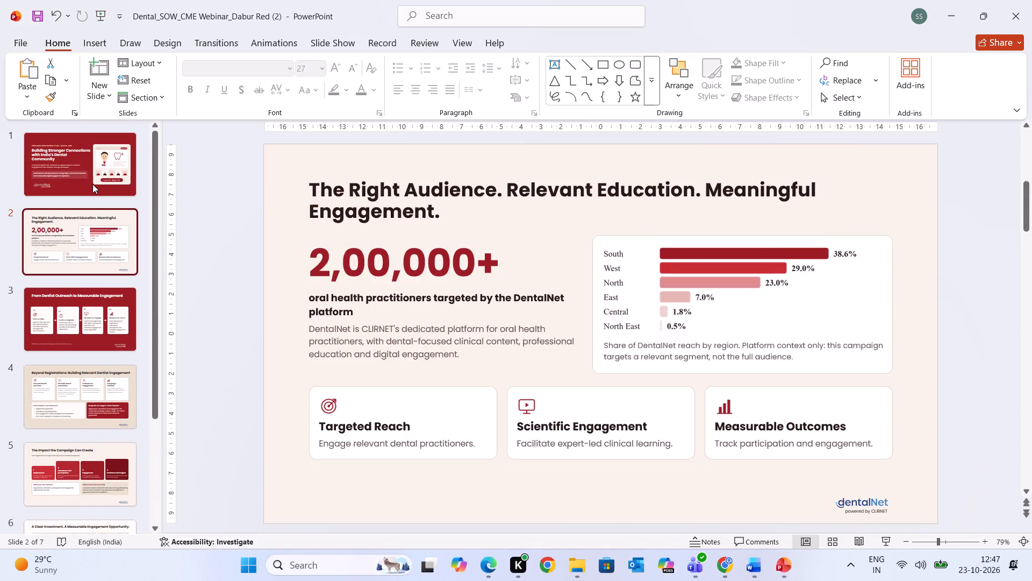
key(Down)
key(Down)
key(Down)
key(Down)
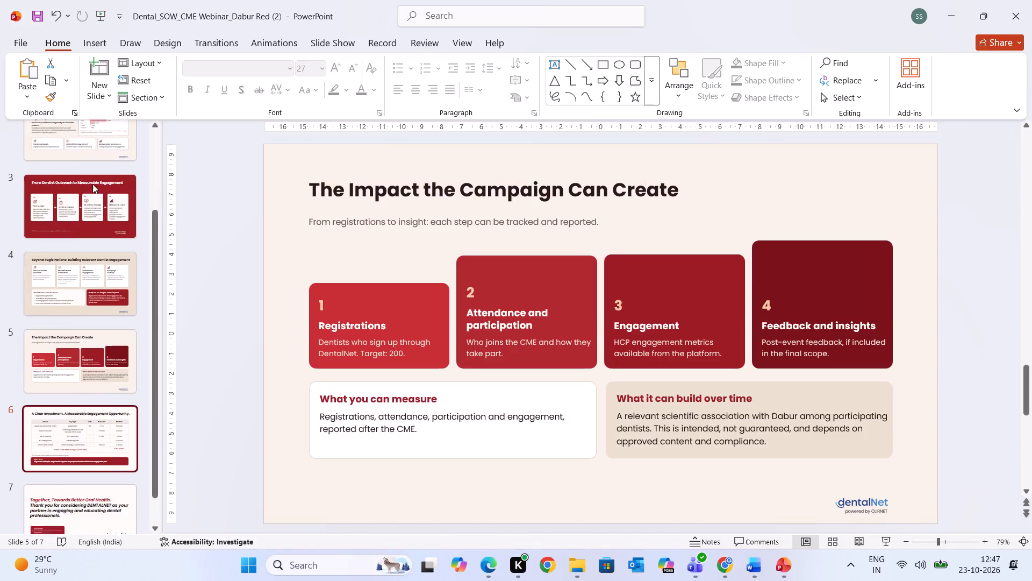
key(Down)
key(Down)
key(Up)
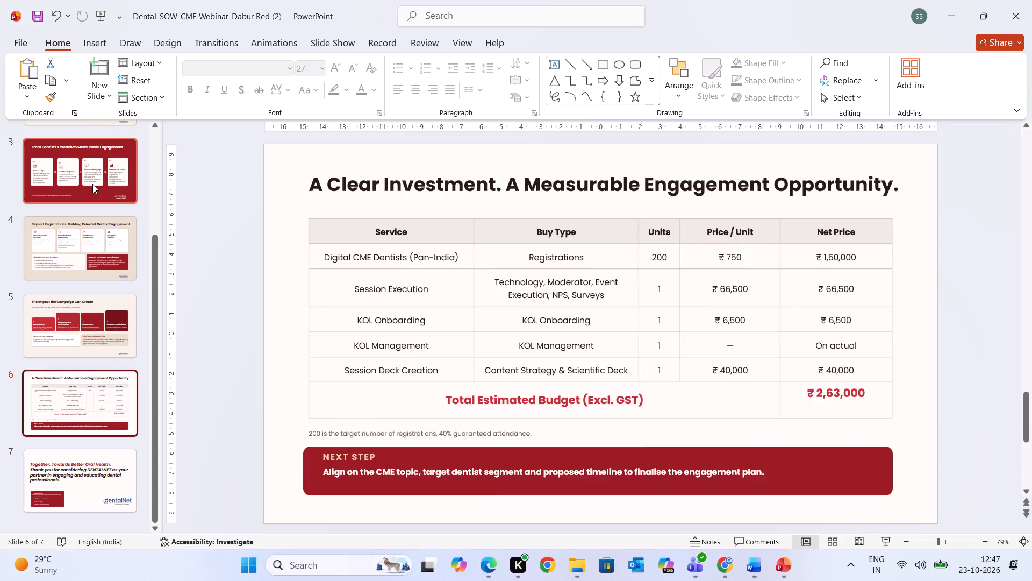
key(Up)
key(Up)
key(Up)
key(Up)
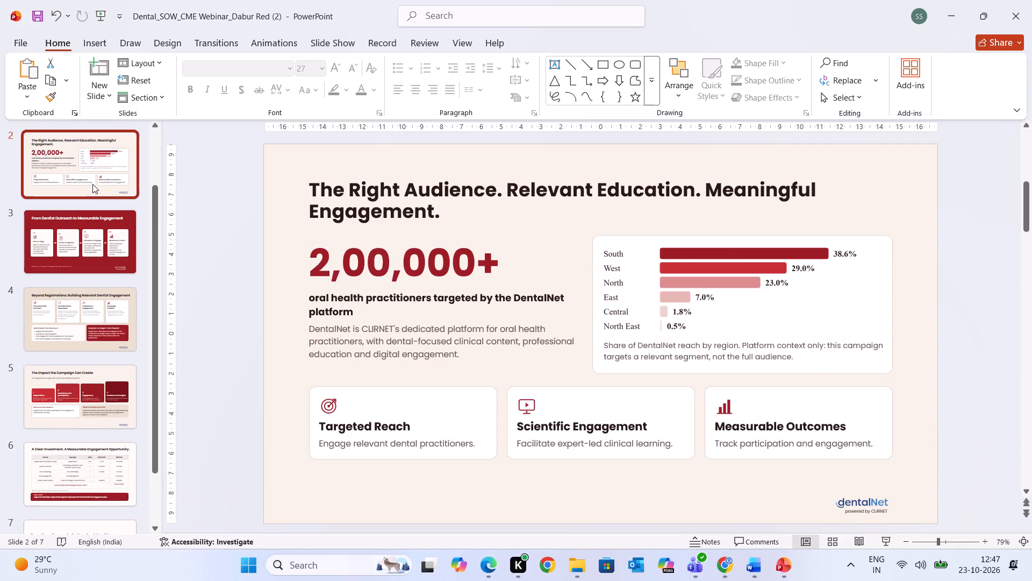
key(Up)
key(Down)
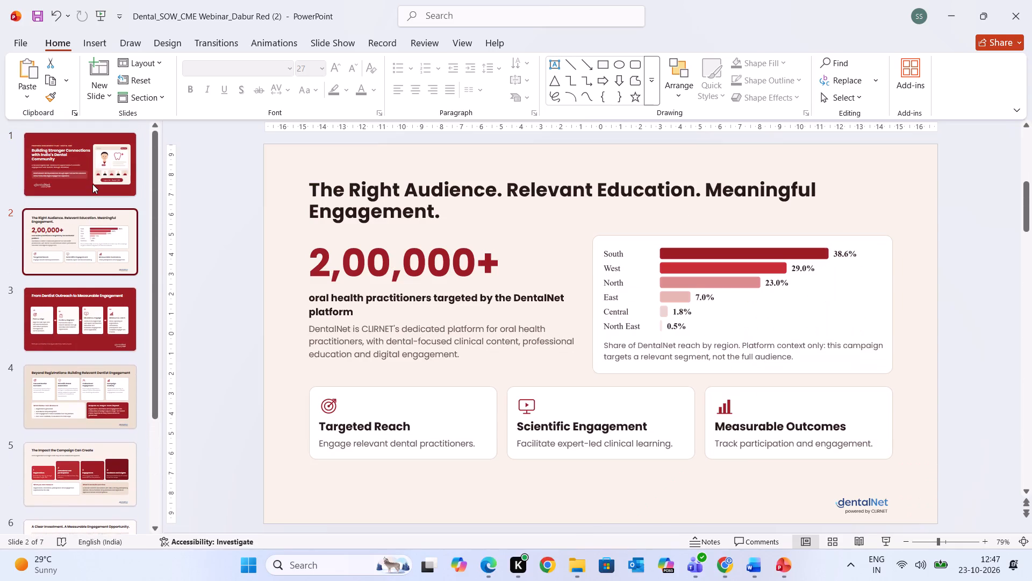
key(Down)
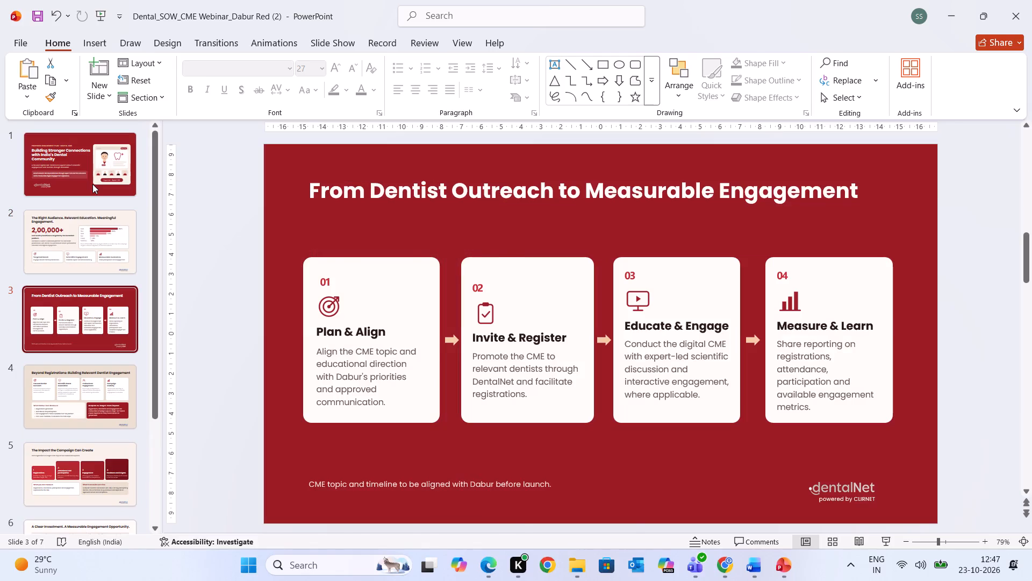
key(Down)
key(Down)
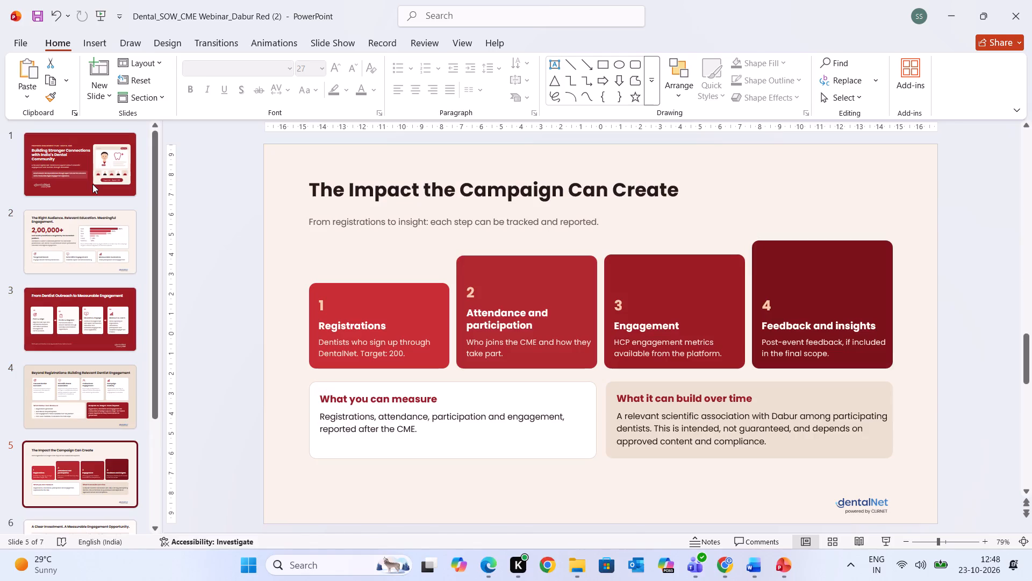
key(Down)
key(Down)
key(Down)
key(Down)
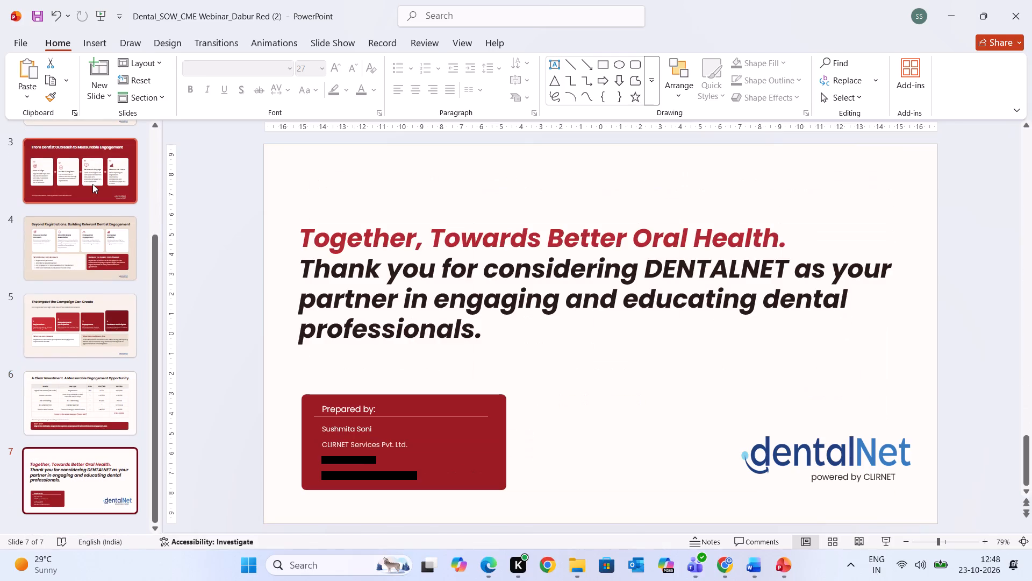
Save the presentation.
key(ctrl+s)
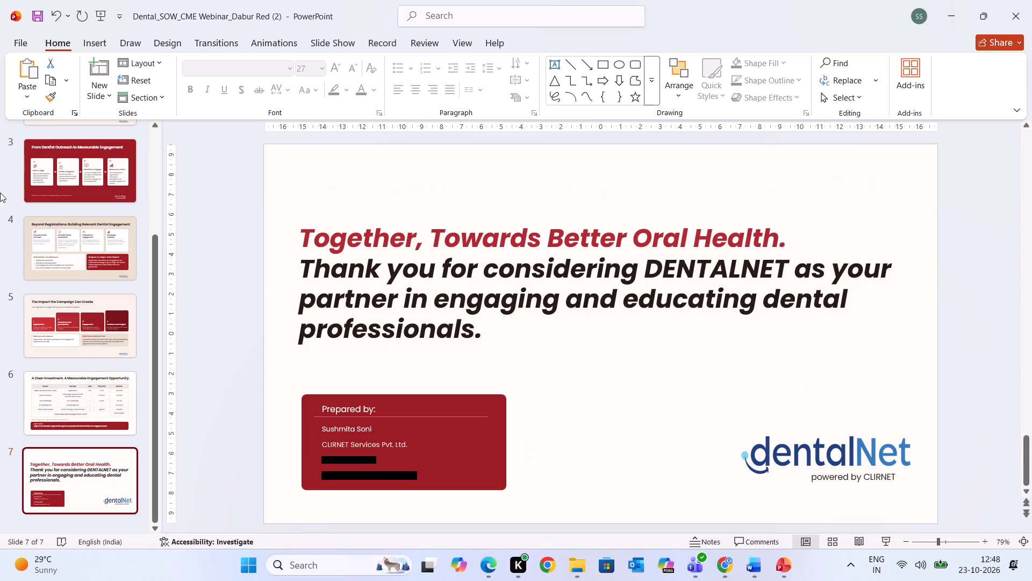
Save a PDF copy of the deck in the Desktop folder, named Dental_SOW_CME Webinar_Dabur Red without the (2) suffix.
click(25, 45)
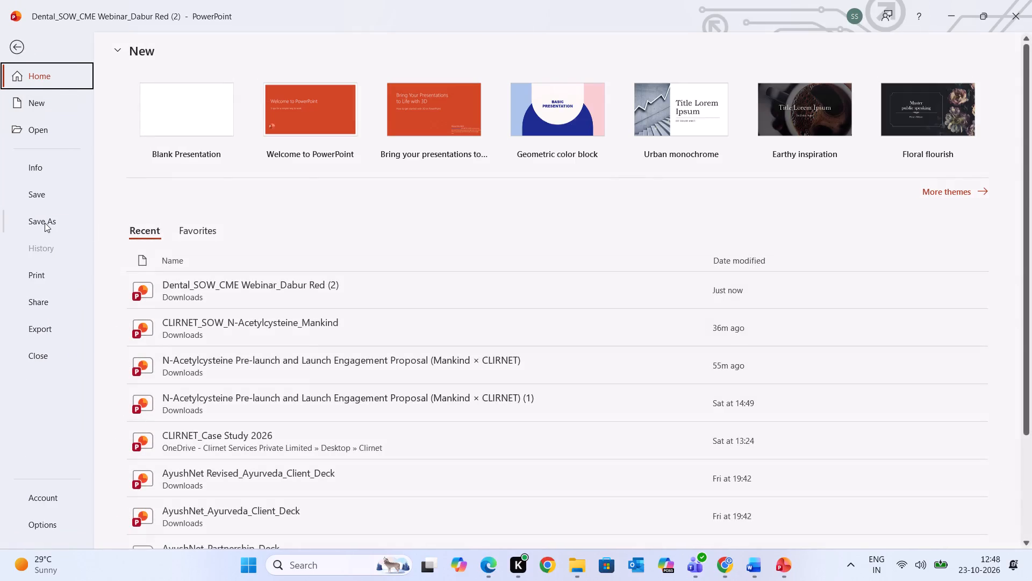
click(45, 223)
click(181, 407)
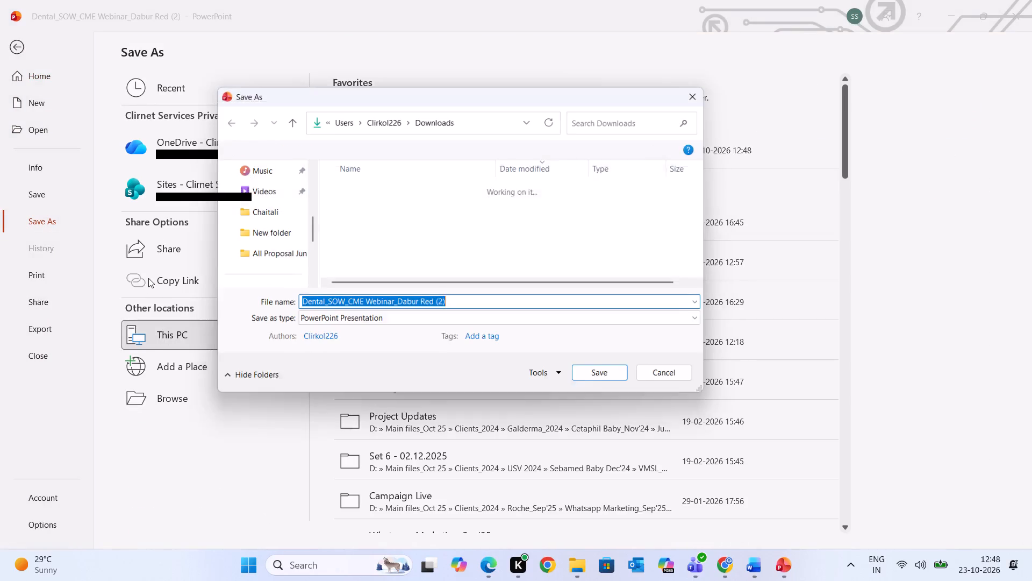
triple_click(306, 179)
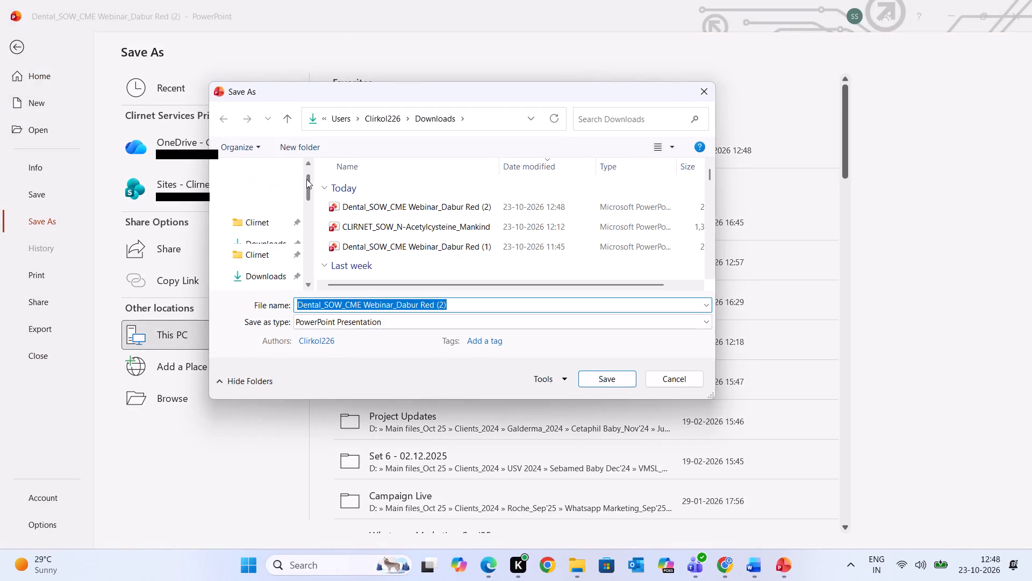
click(306, 179)
click(257, 226)
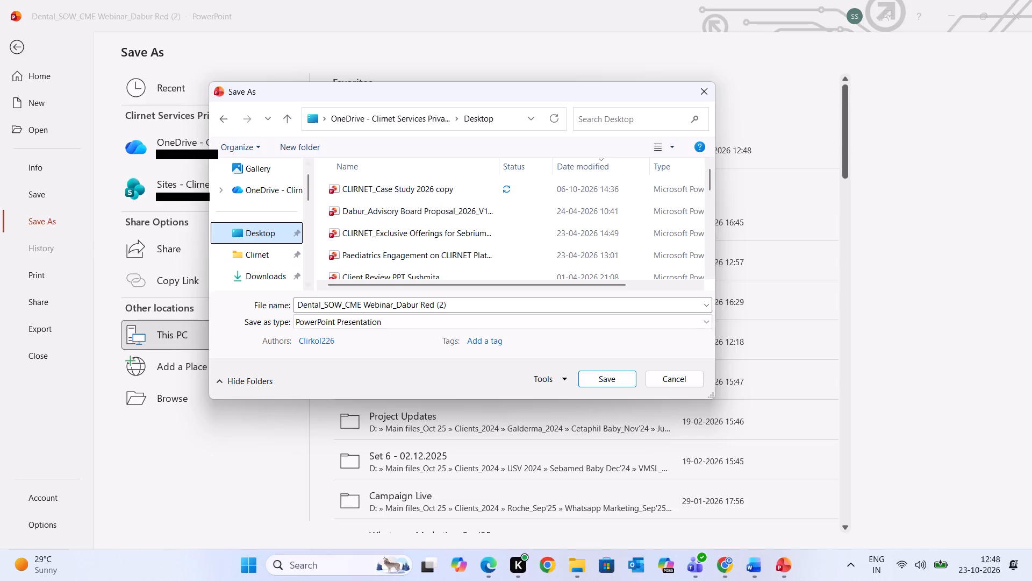
click(344, 321)
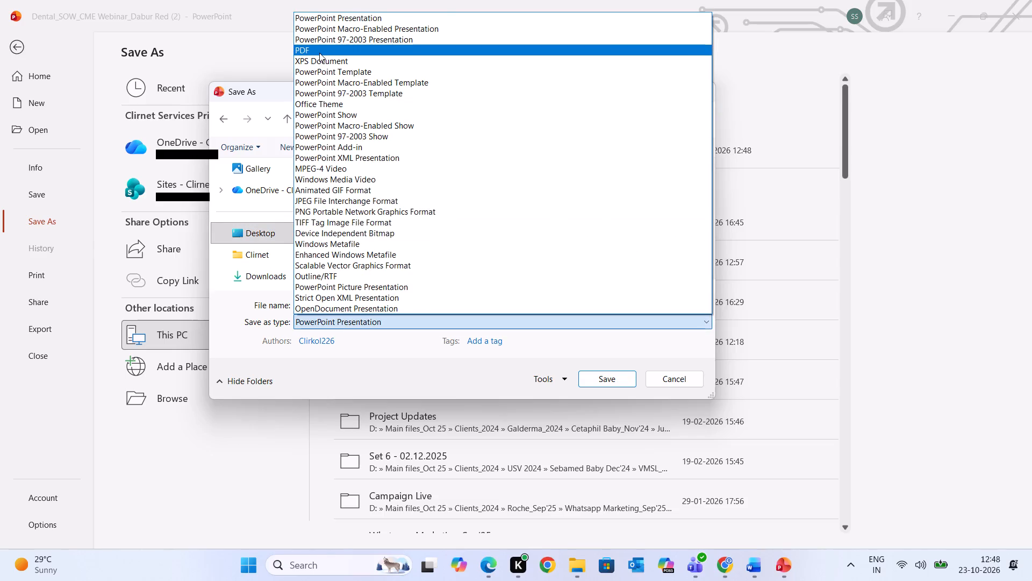
click(319, 53)
double_click(467, 304)
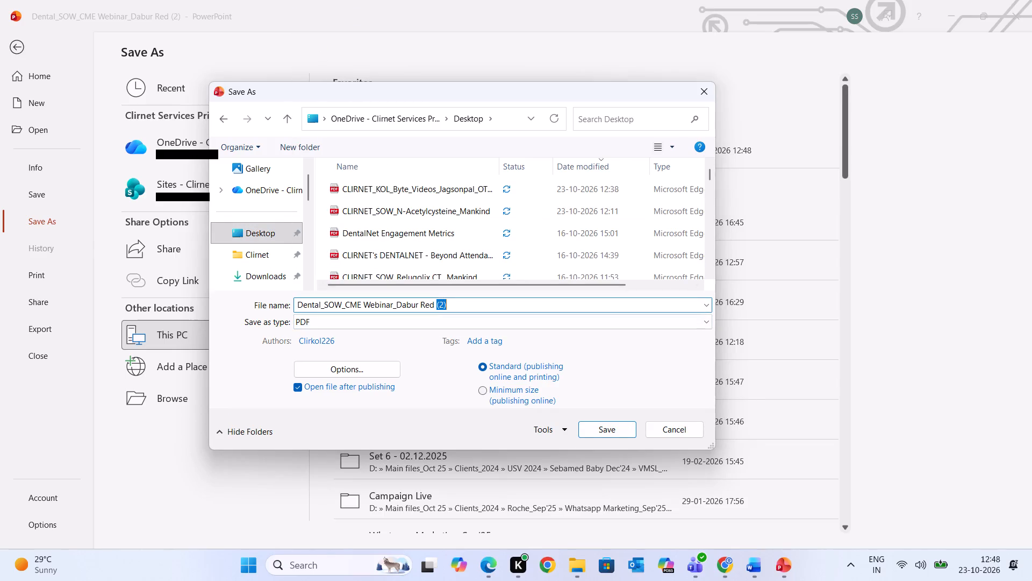
key(BackSpace)
key(BackSpace)
key(BackSpace)
key(d)
Complete the PDF export of the deck to the Desktop folder as Dental_SOW_CME Webinar_Dabur Red.
click(602, 435)
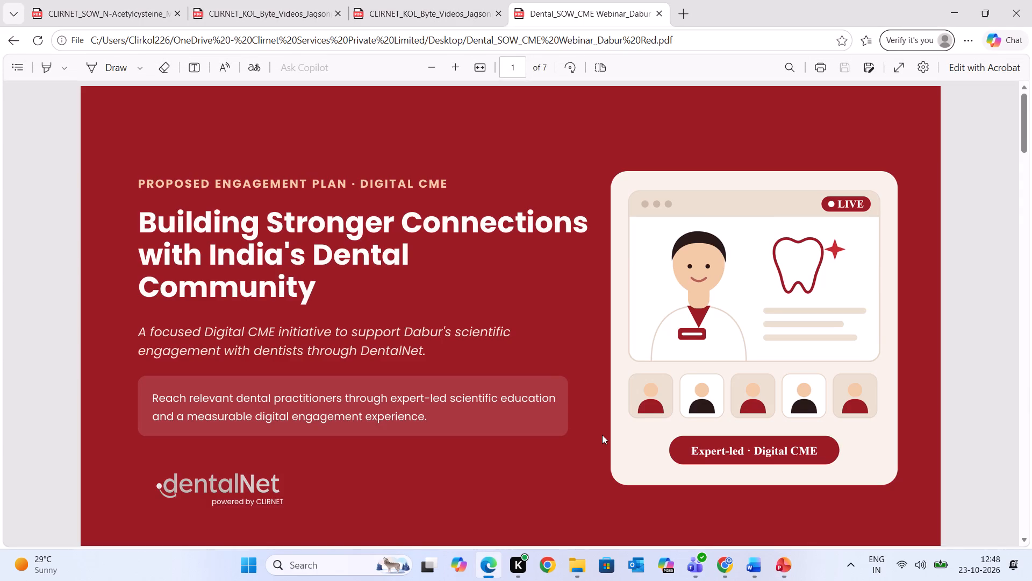
Look through the pages of the exported Dabur Red PDF from cover to closing page, and close it.
scroll(502, 212, down, 9)
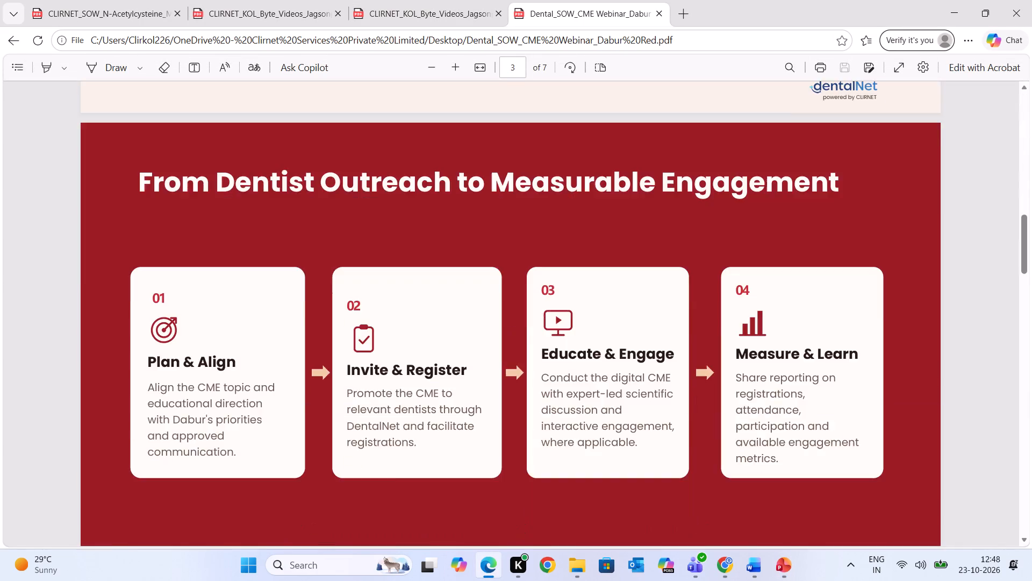
scroll(502, 212, down, 17)
scroll(502, 212, up, 6)
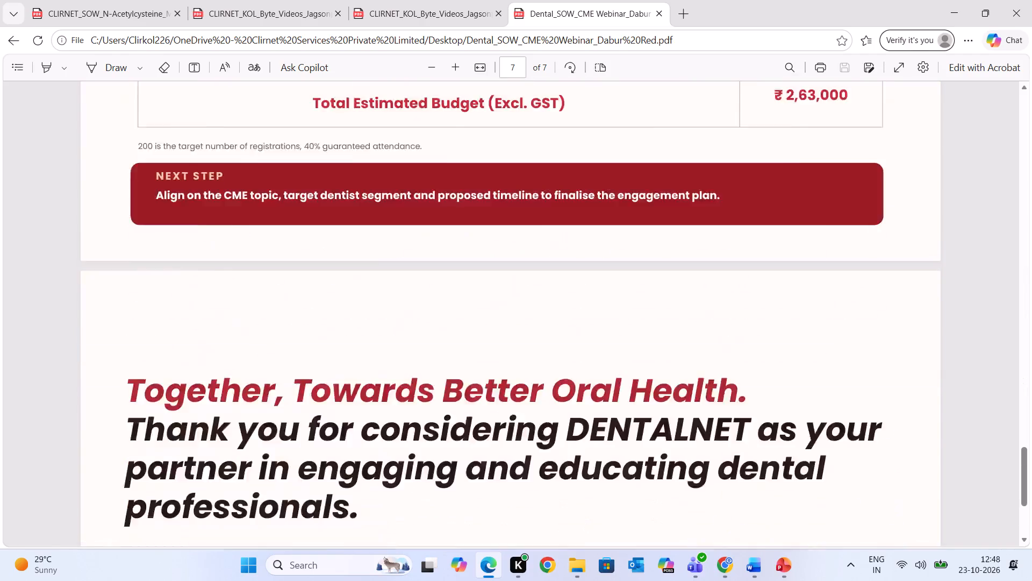
scroll(502, 212, up, 20)
scroll(502, 212, up, 1)
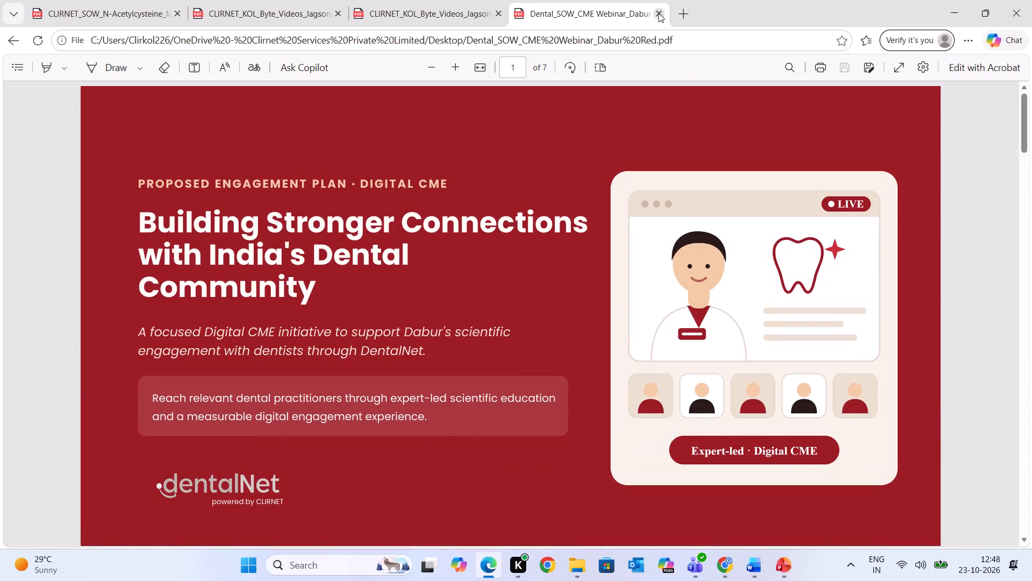
click(659, 15)
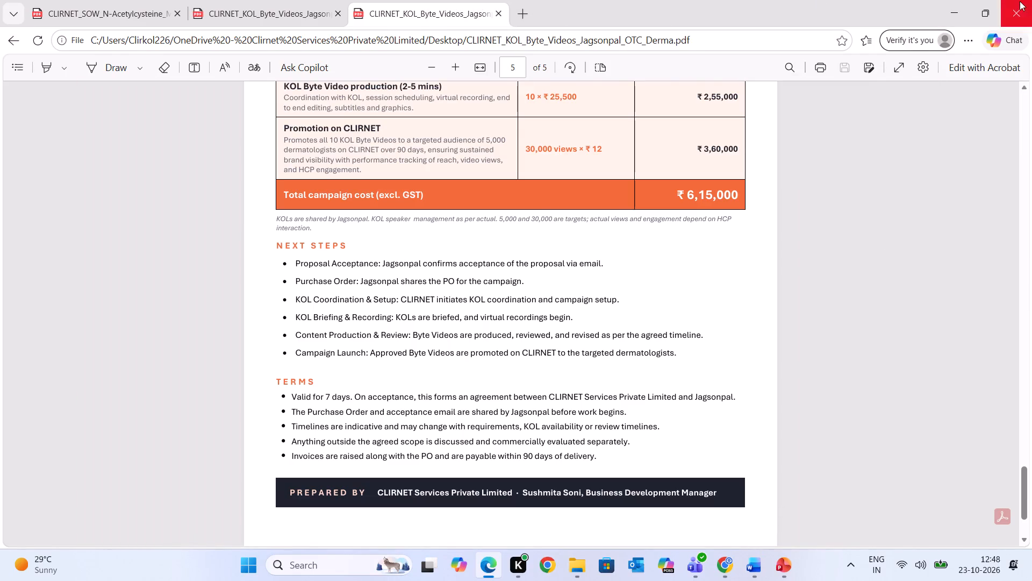
Close the browser window holding the remaining proposal PDFs and the Dabur presentation, and return to the Proposal Data workbook.
click(1018, 1)
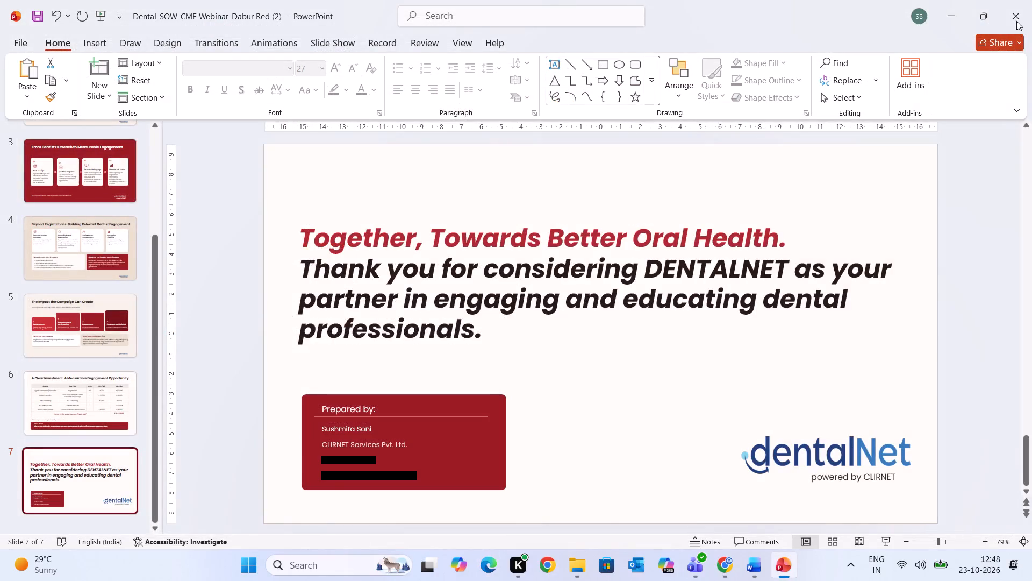
click(1016, 21)
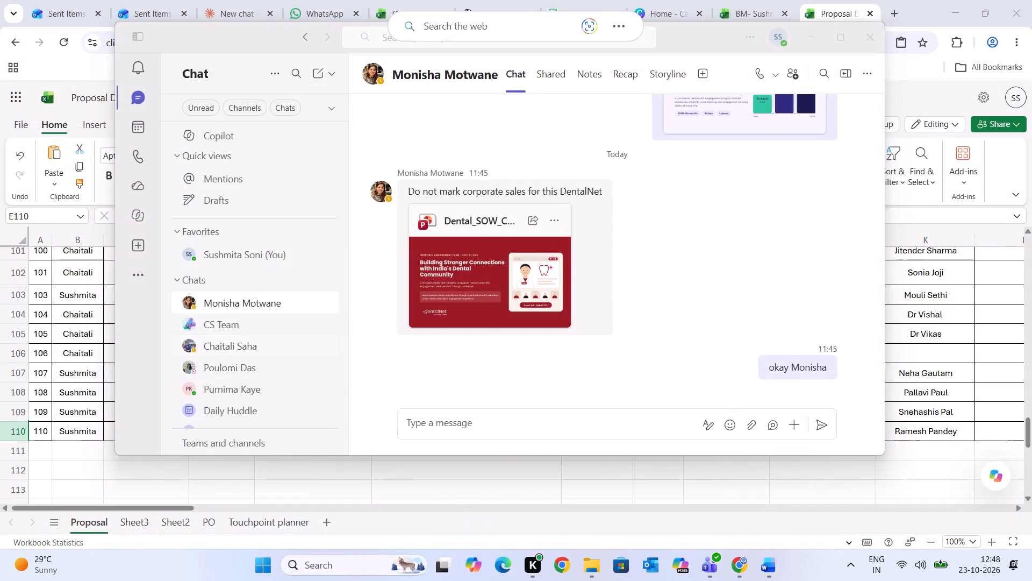
click(448, 490)
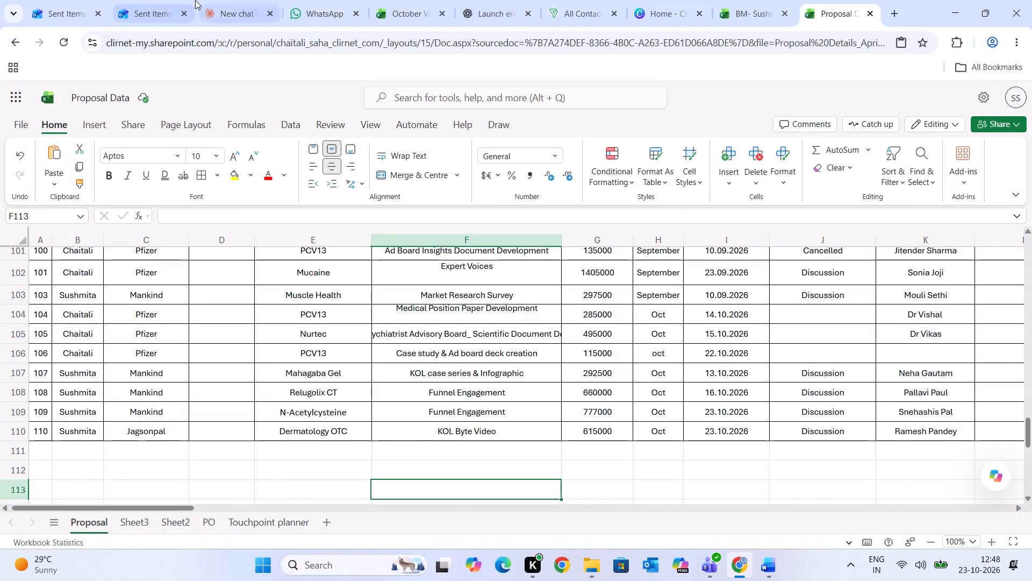
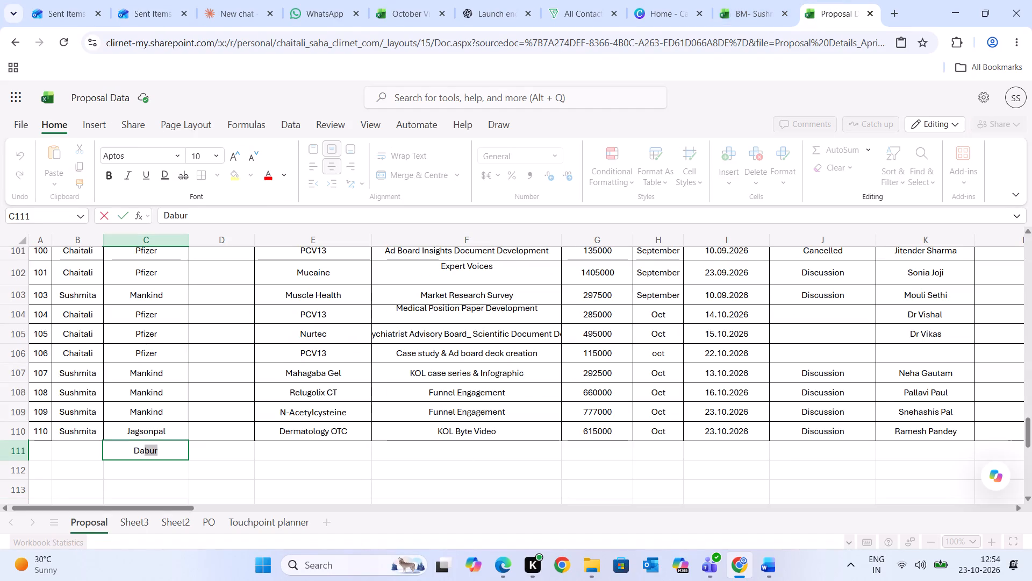
Enter Dabur as the company and Dabur Red as the brand in row 111 of the Proposal sheet.
key(Tab)
key(Tab)
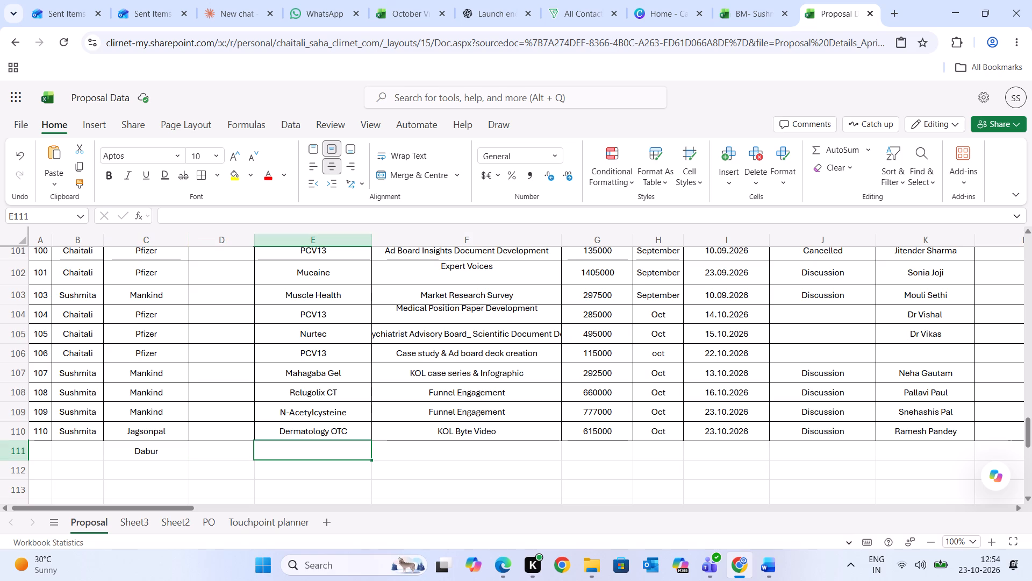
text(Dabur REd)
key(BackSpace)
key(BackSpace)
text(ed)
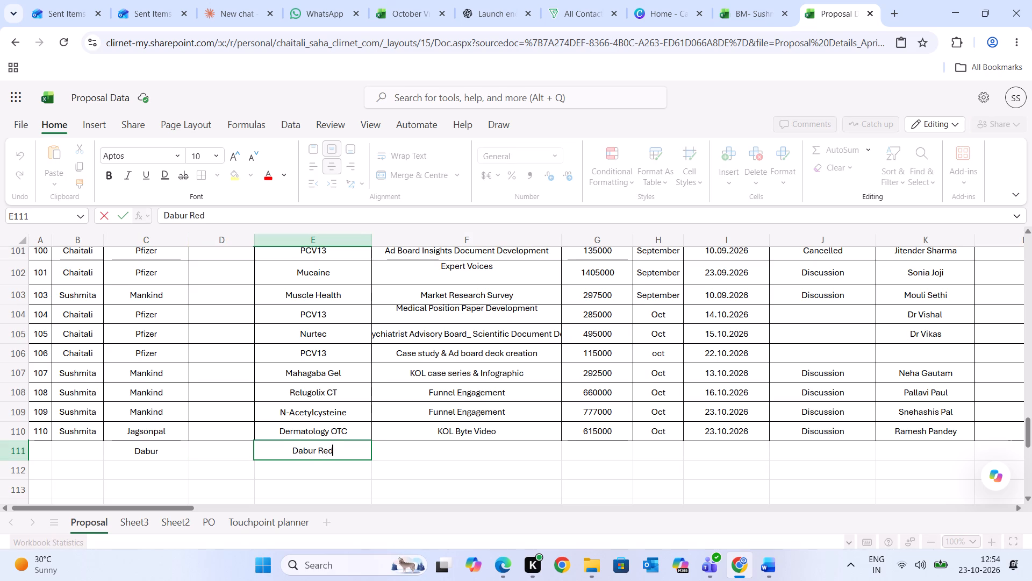
Fill in Sushmita as the owner and 111 as the serial number for the Dabur entry in row 111.
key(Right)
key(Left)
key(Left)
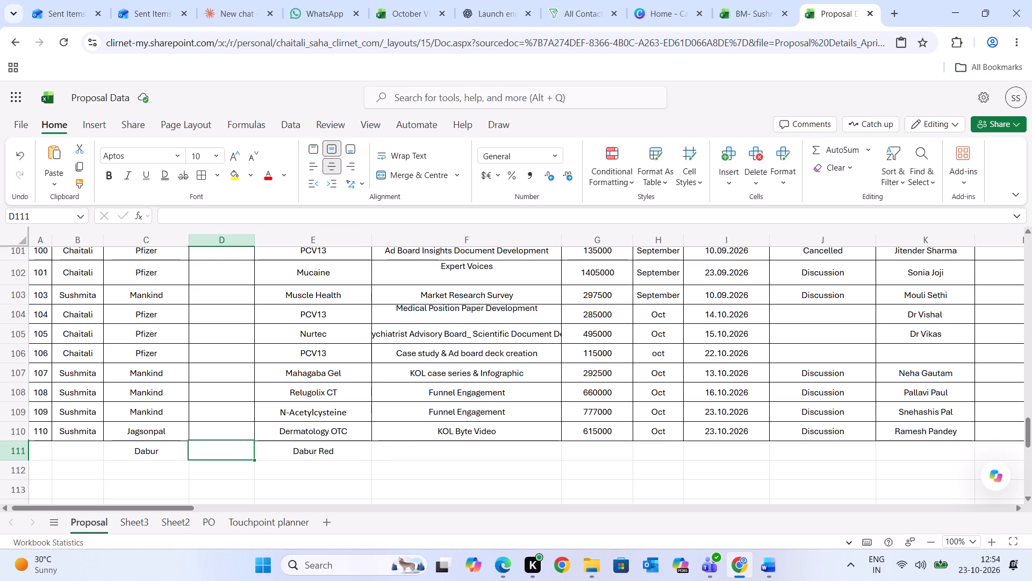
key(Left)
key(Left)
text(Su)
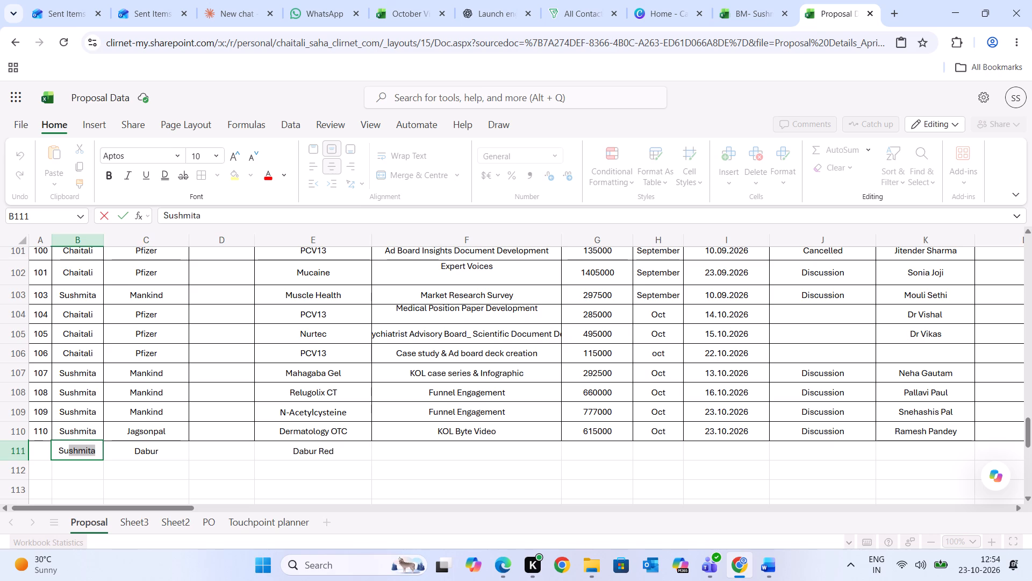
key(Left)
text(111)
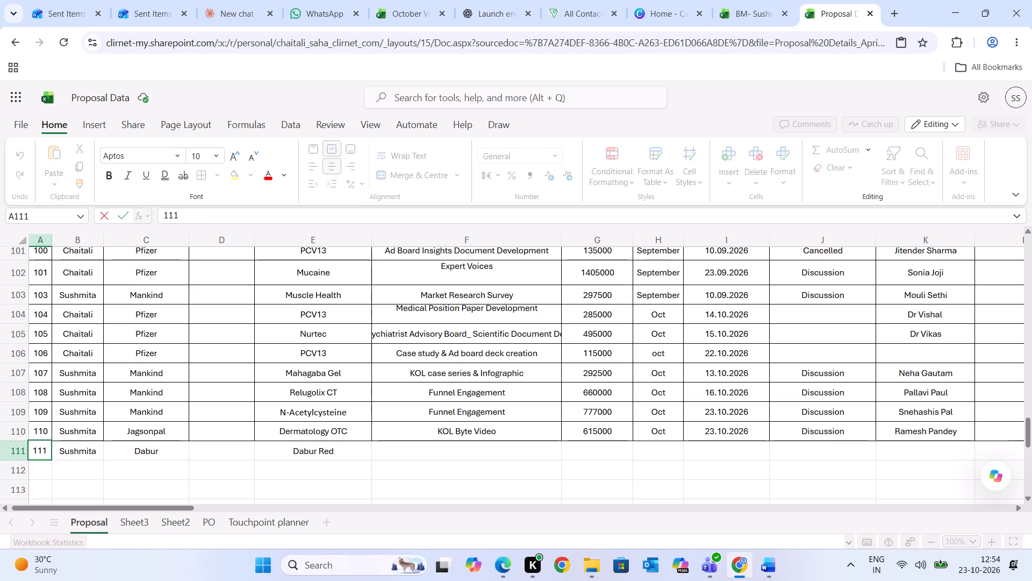
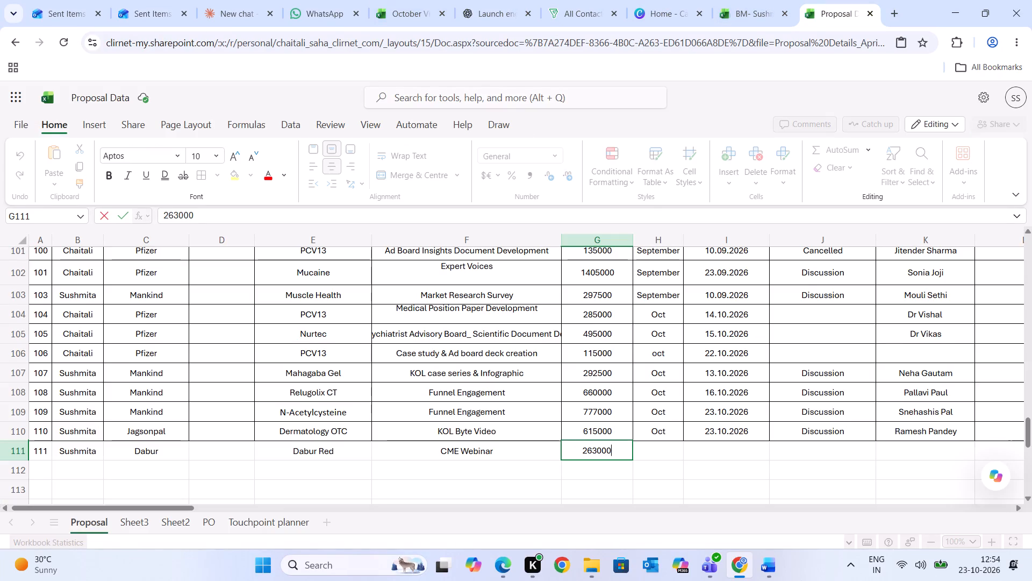
Fill in the Dabur Red row with the month Oct, the date 23.10.2026 and the status Discussion.
key(Right)
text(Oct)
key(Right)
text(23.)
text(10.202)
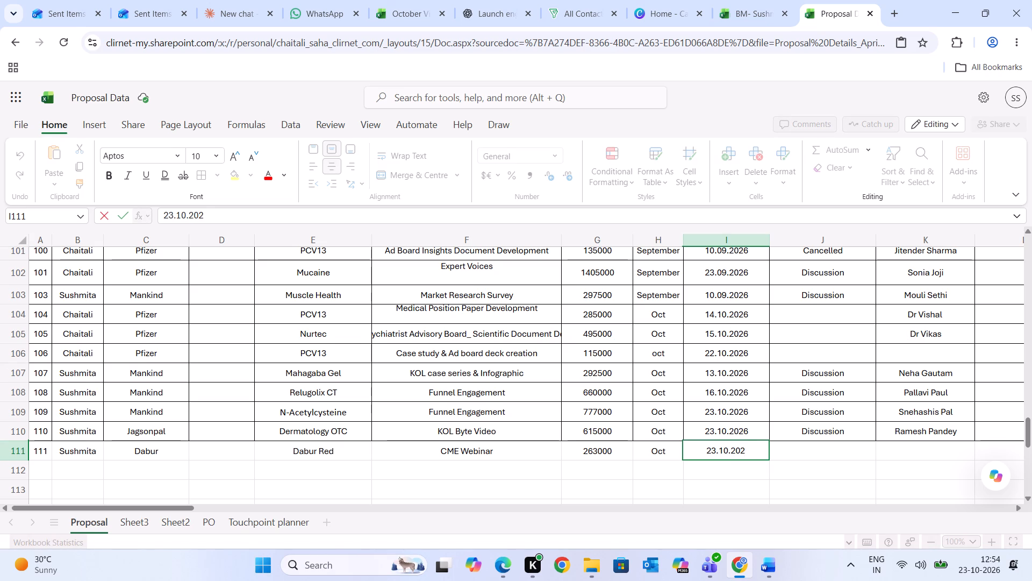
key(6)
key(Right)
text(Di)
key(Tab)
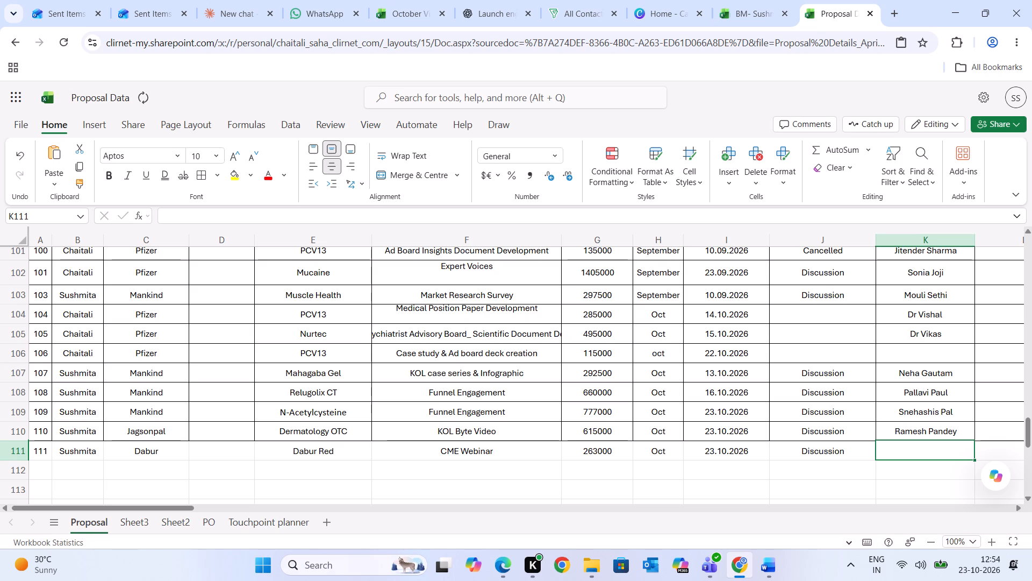
Enter the Dabur contact person's name in column K of row 111.
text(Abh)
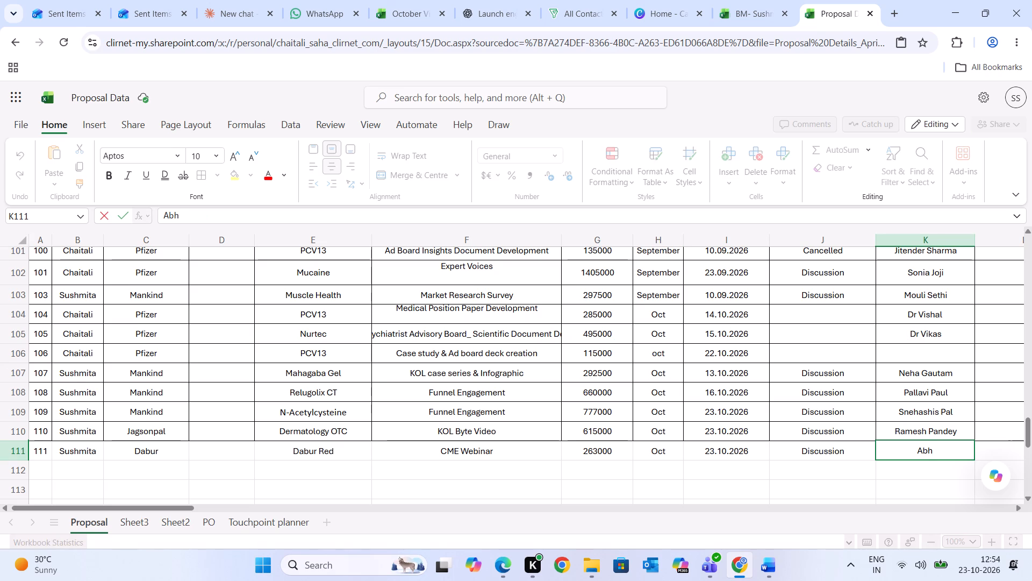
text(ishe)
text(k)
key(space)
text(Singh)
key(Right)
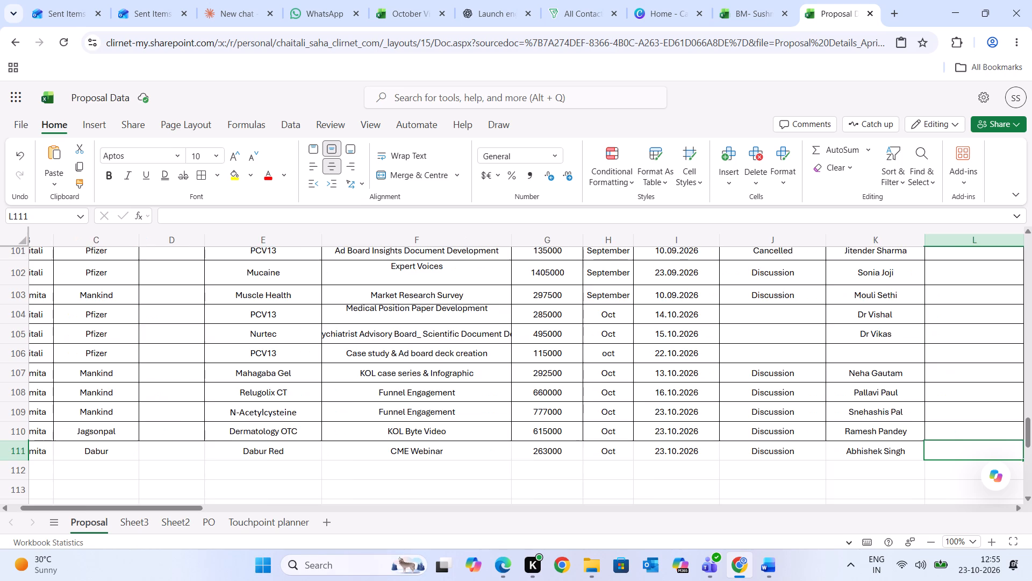
Apply cell borders to the Dabur entry in row 111, from column A through column M.
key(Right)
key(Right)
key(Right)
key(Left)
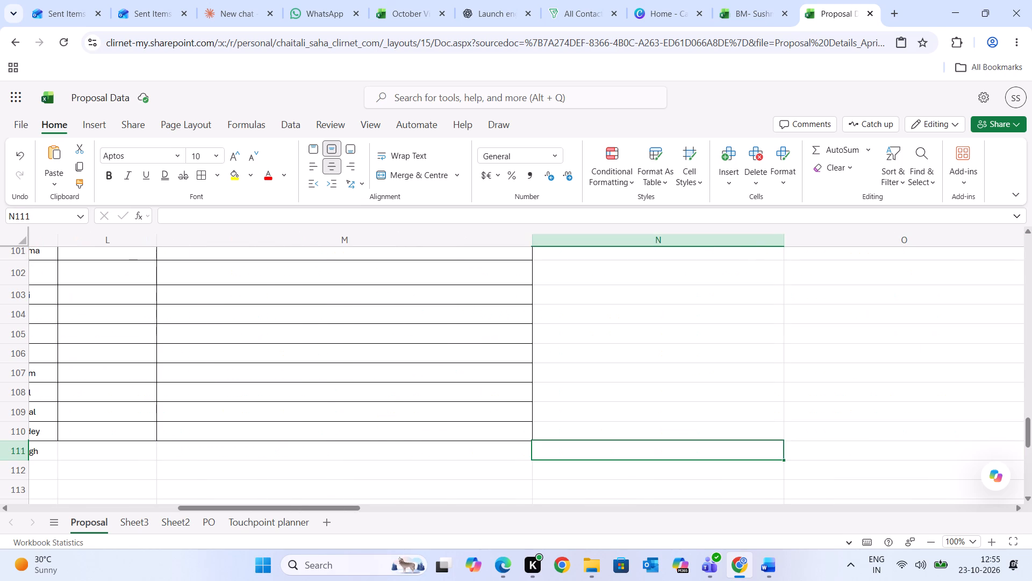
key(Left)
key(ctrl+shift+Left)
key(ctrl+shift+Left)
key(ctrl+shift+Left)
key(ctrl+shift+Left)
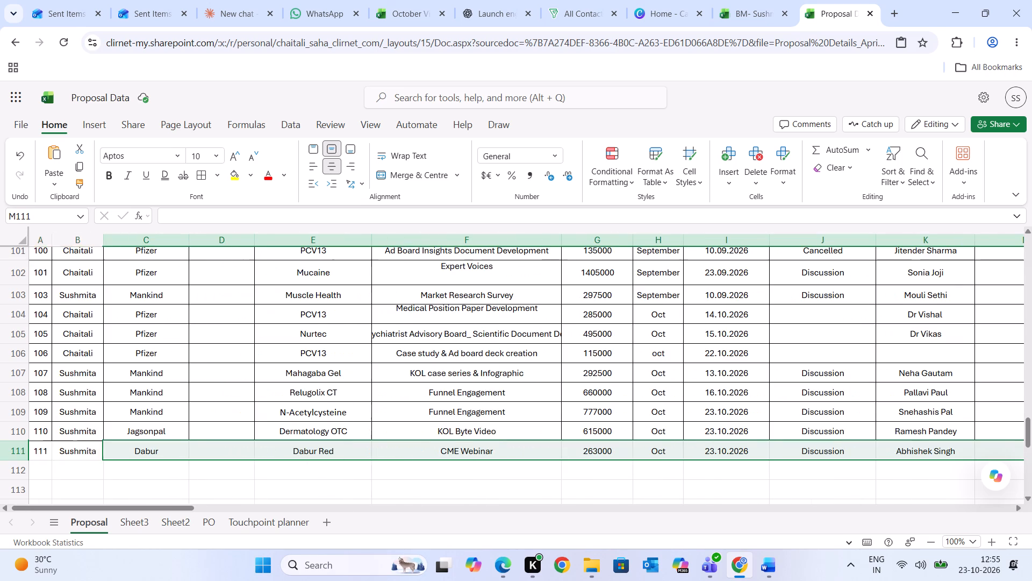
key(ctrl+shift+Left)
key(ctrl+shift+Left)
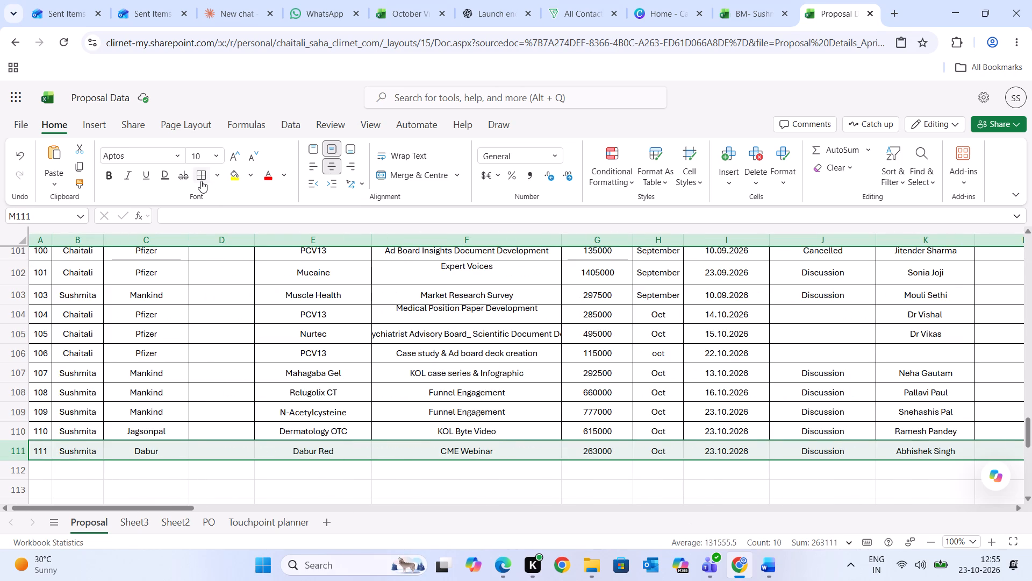
click(201, 181)
click(310, 453)
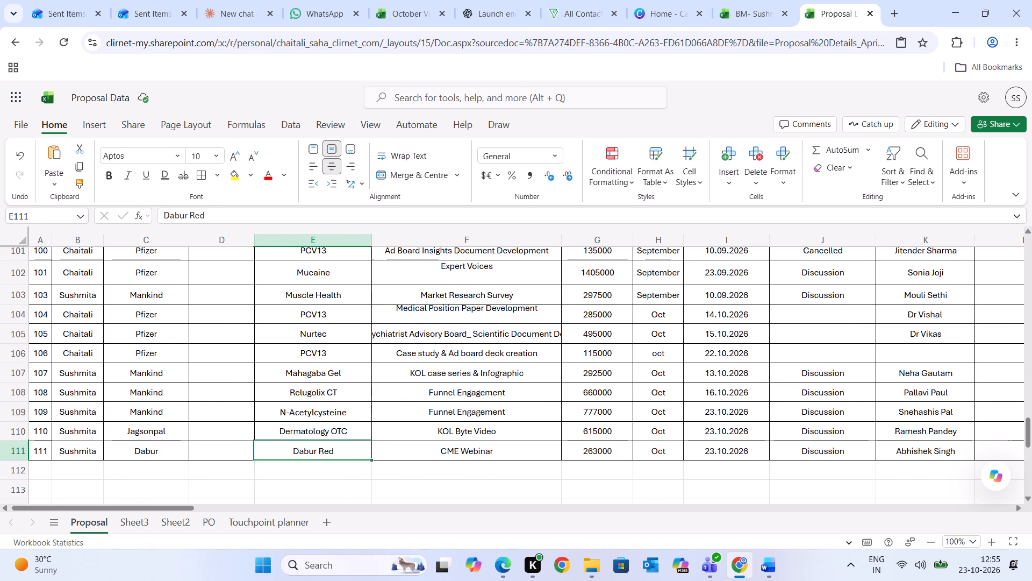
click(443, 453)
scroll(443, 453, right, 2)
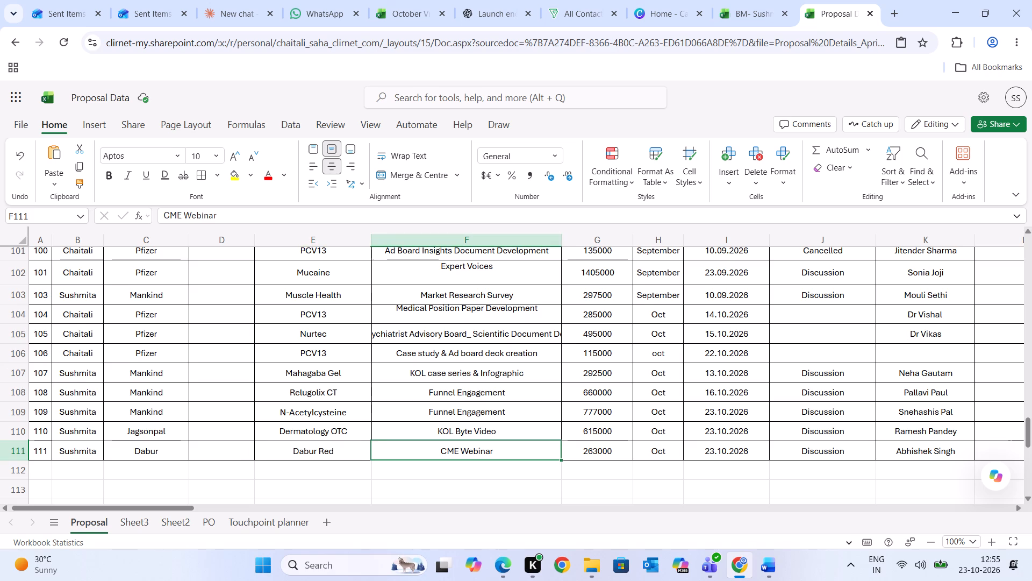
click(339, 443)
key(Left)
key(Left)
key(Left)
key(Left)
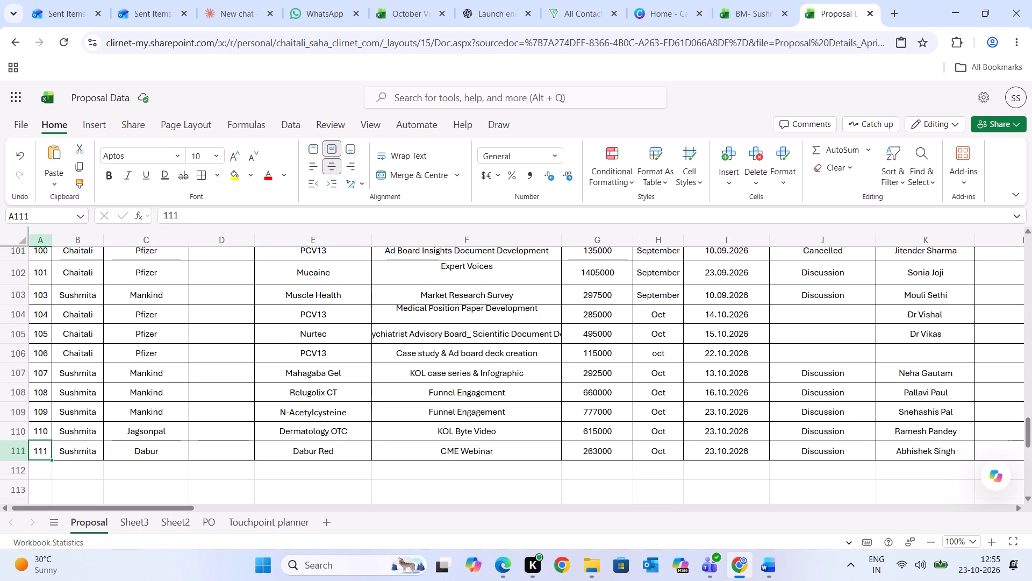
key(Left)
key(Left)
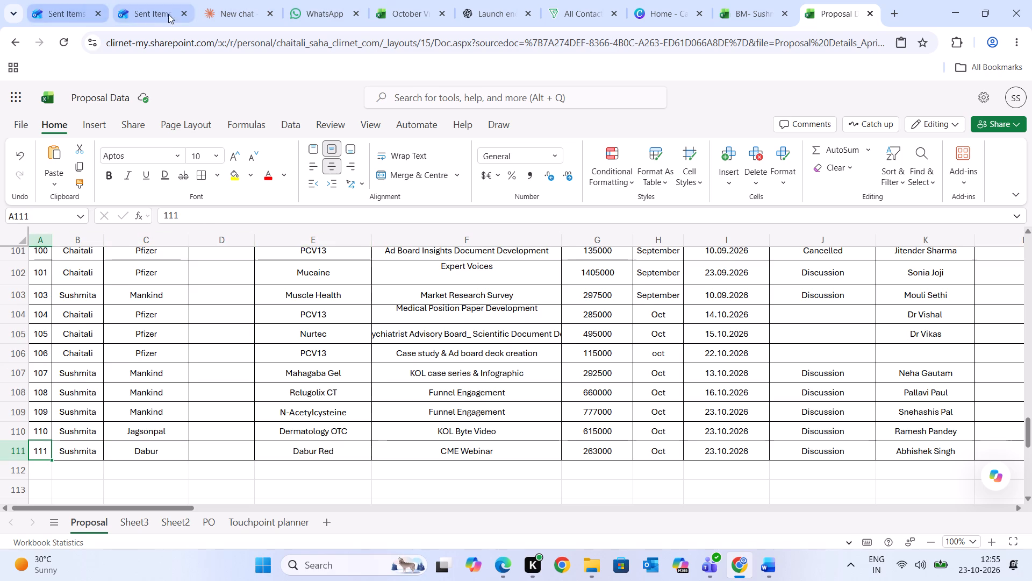
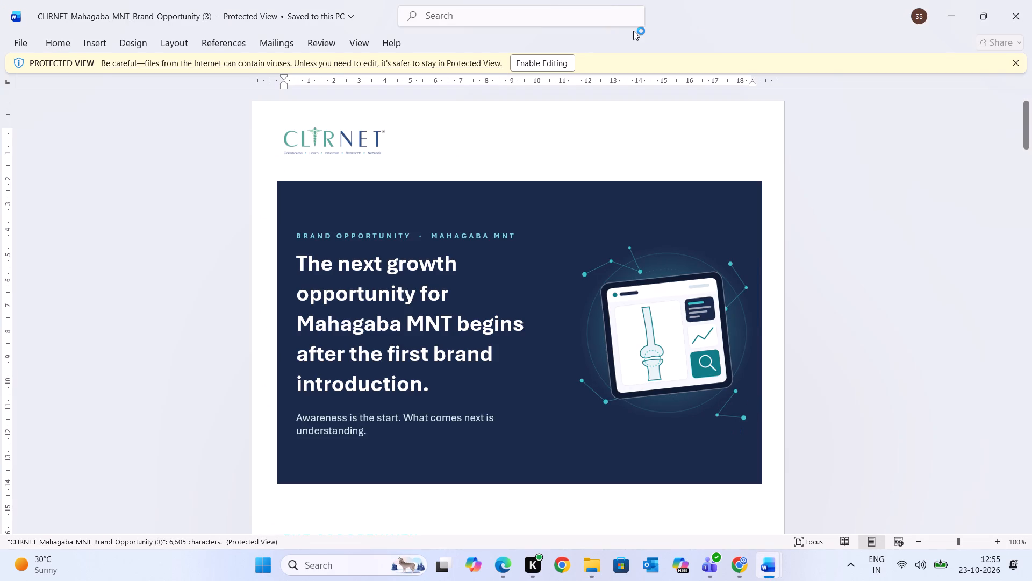
Enable editing in the protected Mahagaba MNT Brand Opportunity document.
click(548, 60)
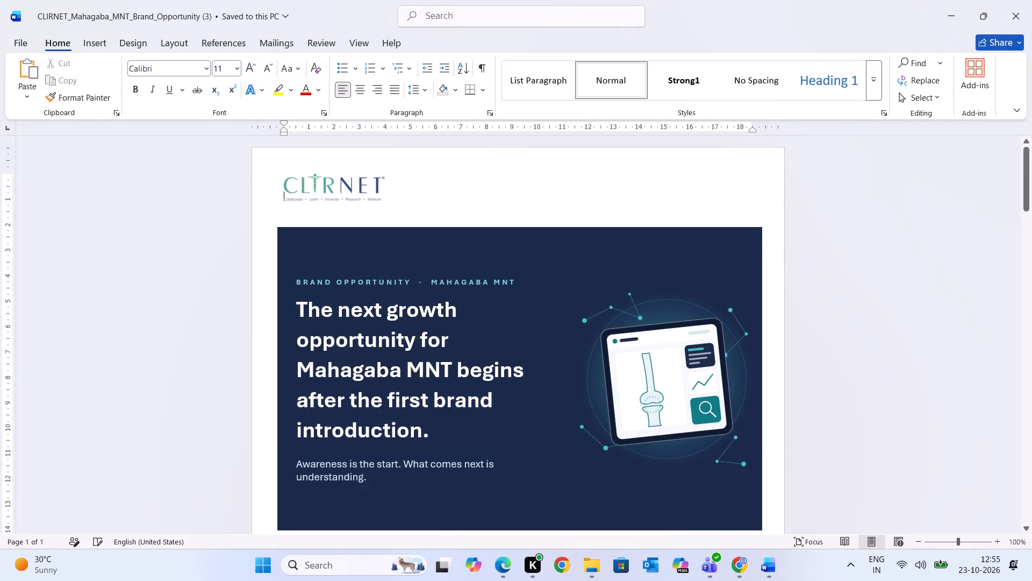
Review the Mahagaba MNT proposal document from the cover through the investment table and the responsibilities section.
click(802, 293)
scroll(802, 293, down, 4)
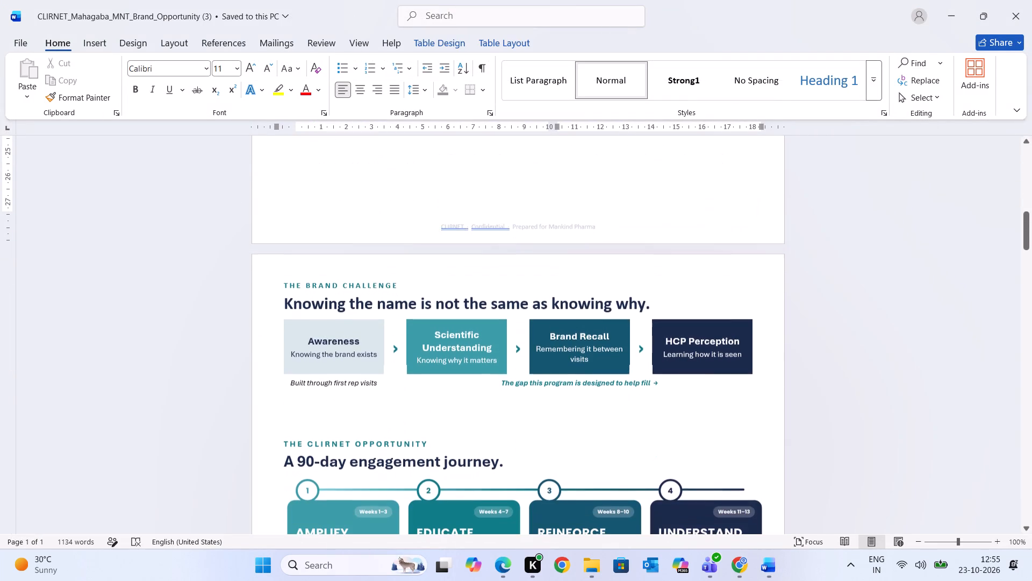
scroll(802, 293, down, 1)
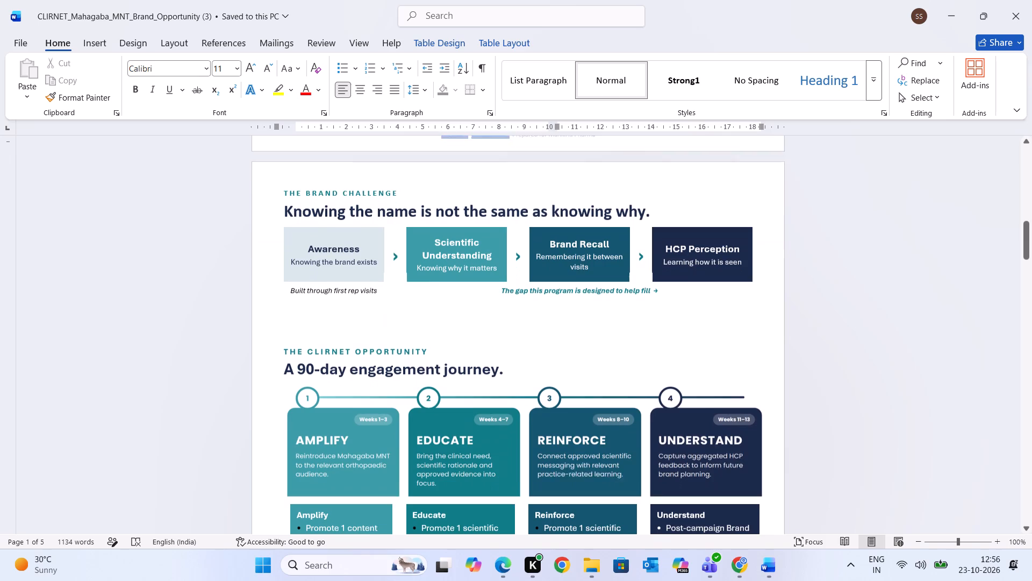
scroll(802, 293, down, 2)
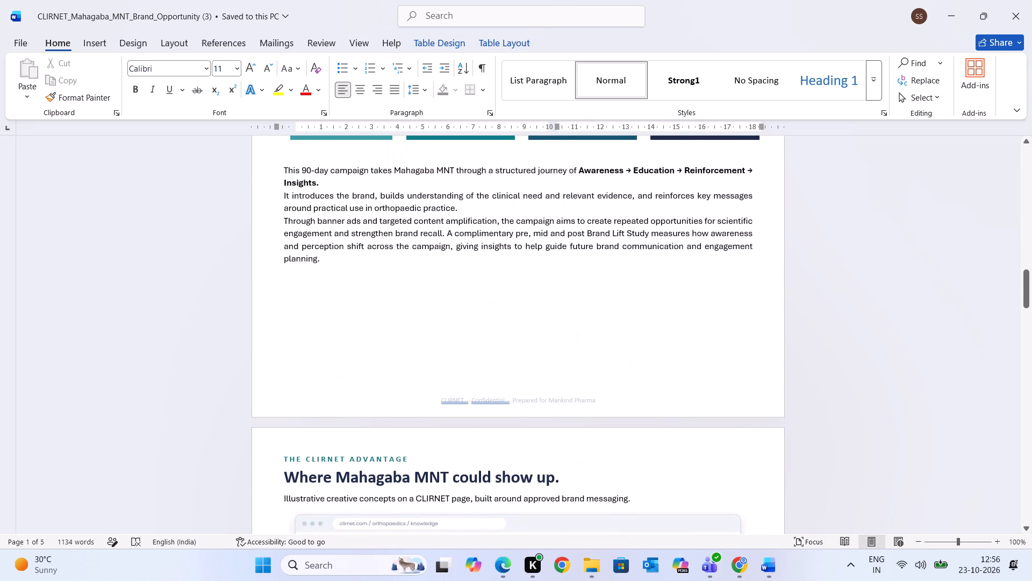
scroll(802, 293, down, 4)
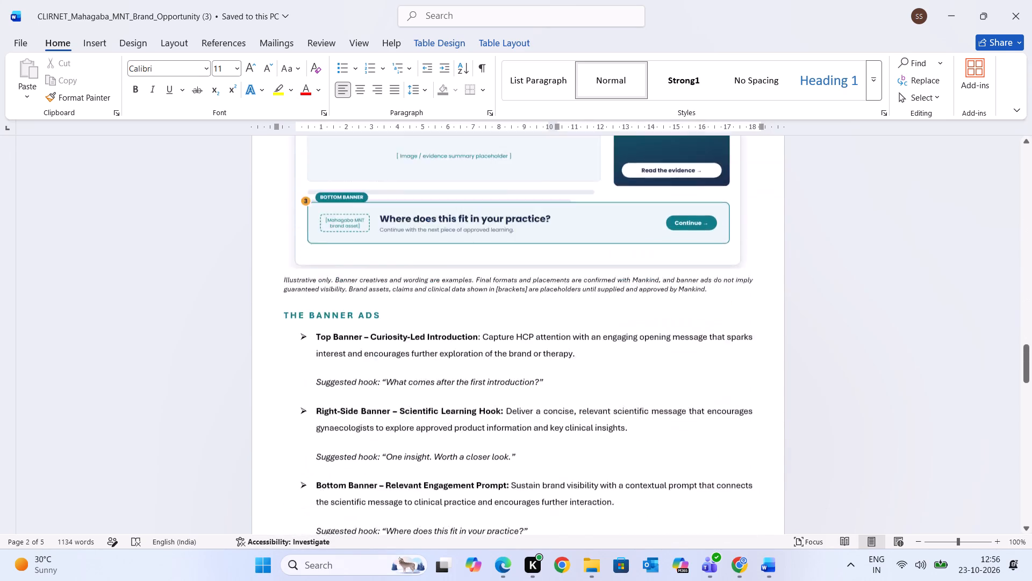
scroll(802, 293, down, 4)
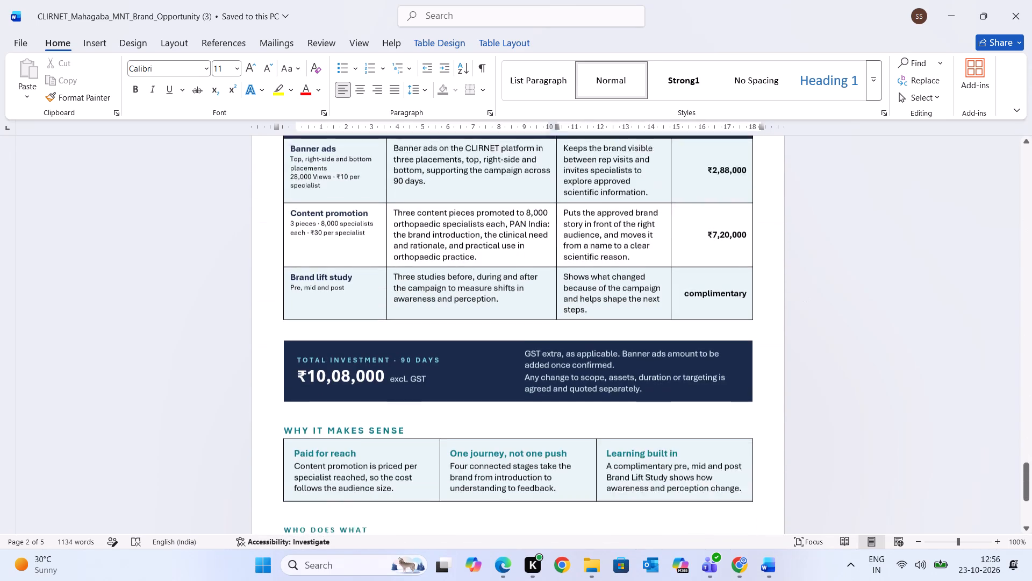
scroll(802, 293, down, 4)
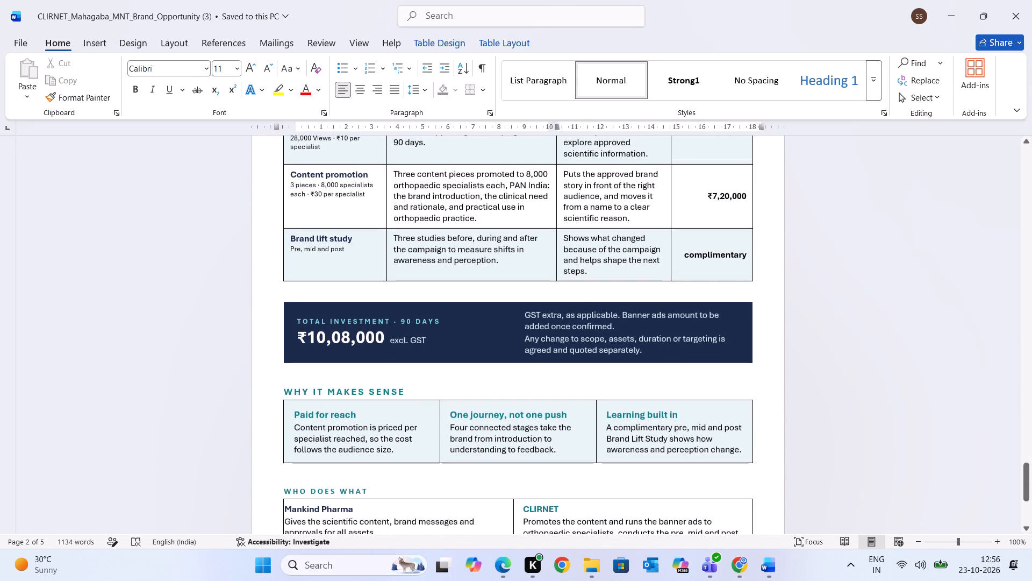
scroll(802, 293, down, 2)
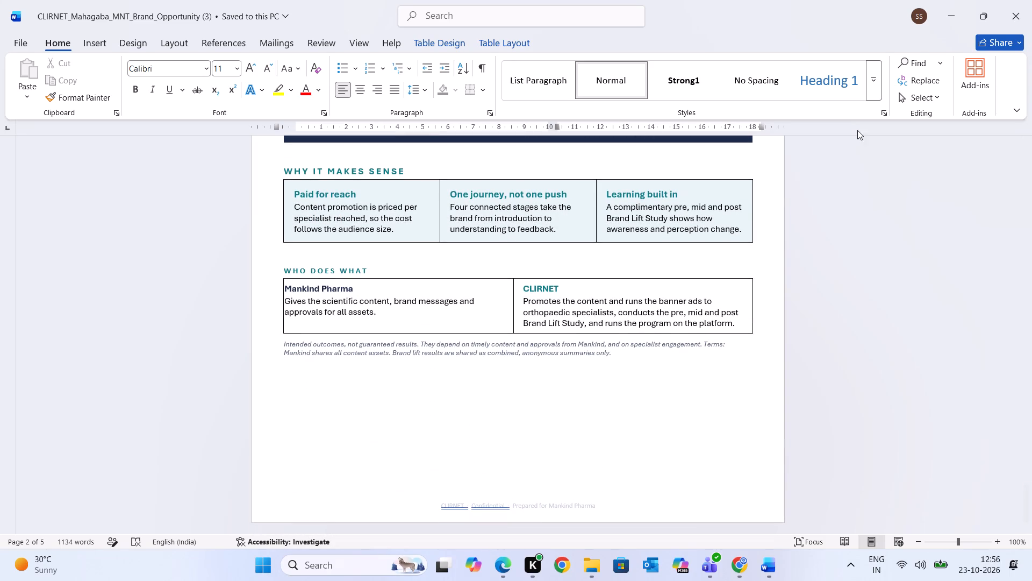
click(771, 568)
click(755, 453)
click(762, 488)
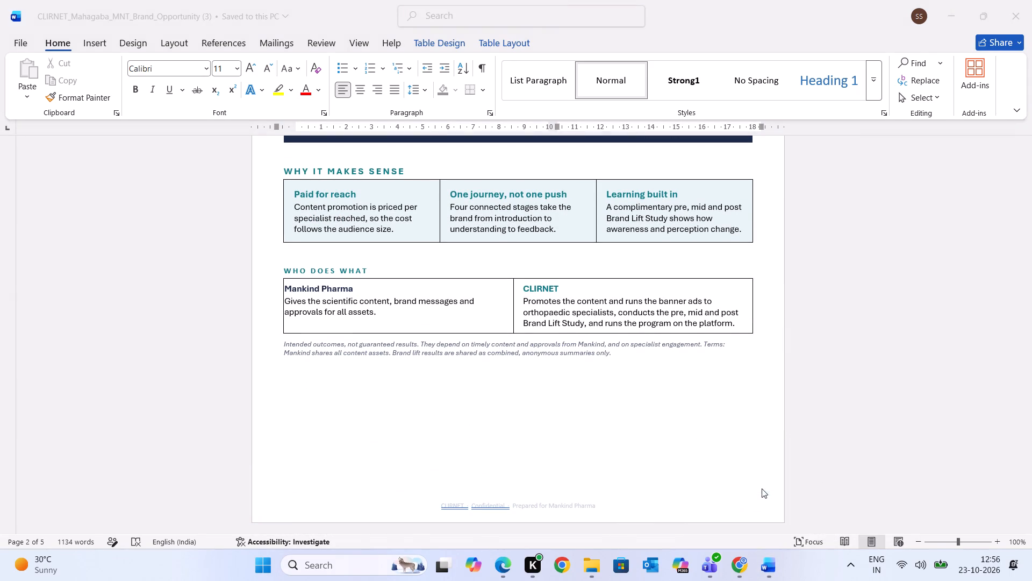
scroll(790, 400, up, 18)
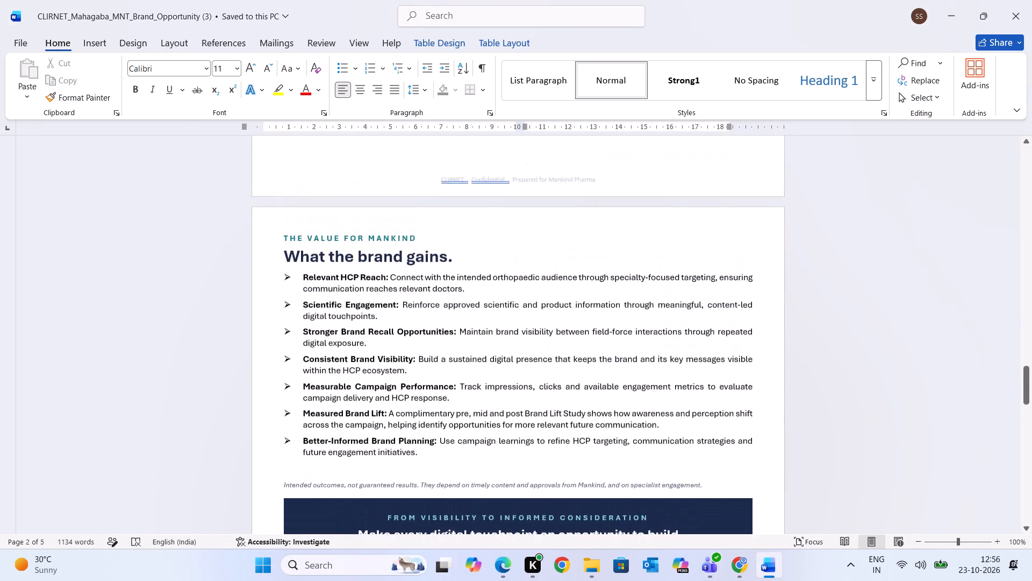
scroll(790, 400, up, 8)
Save the proposal as a PDF in the Desktop folder, named CLIRNET_SOW_Mahagaba_MNT_Brand_Opportunity_Mankind.
click(21, 41)
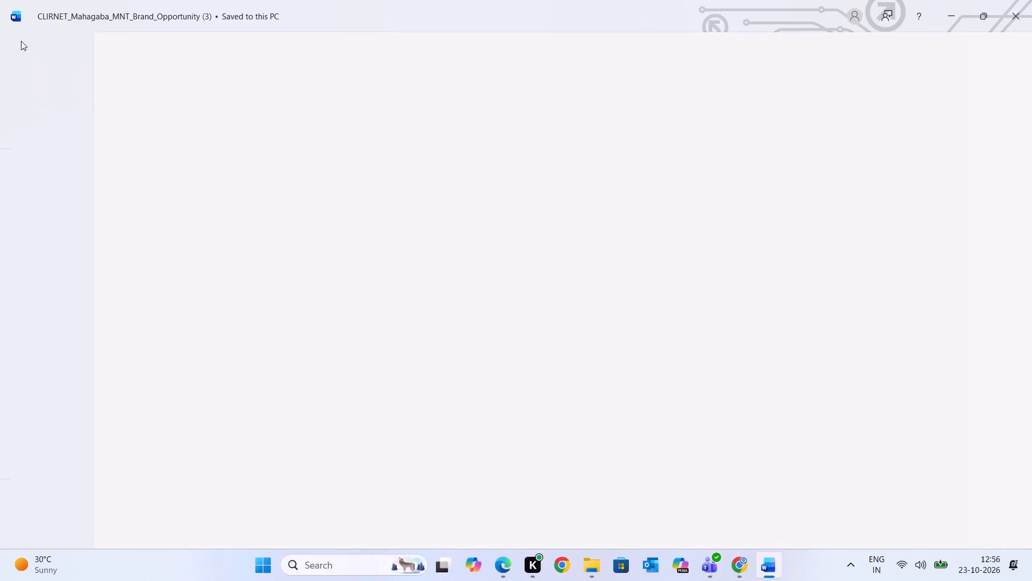
click(40, 221)
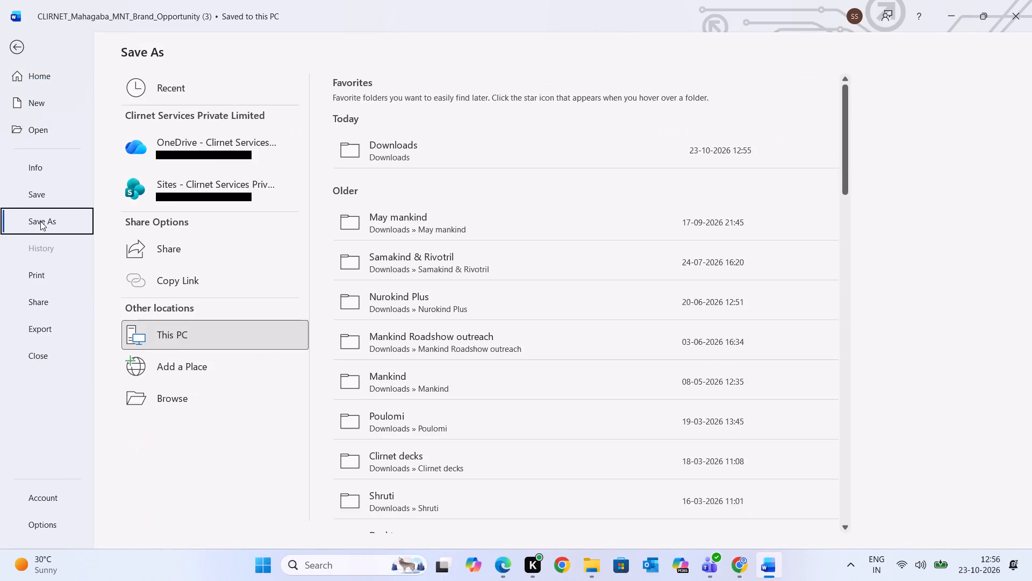
click(155, 400)
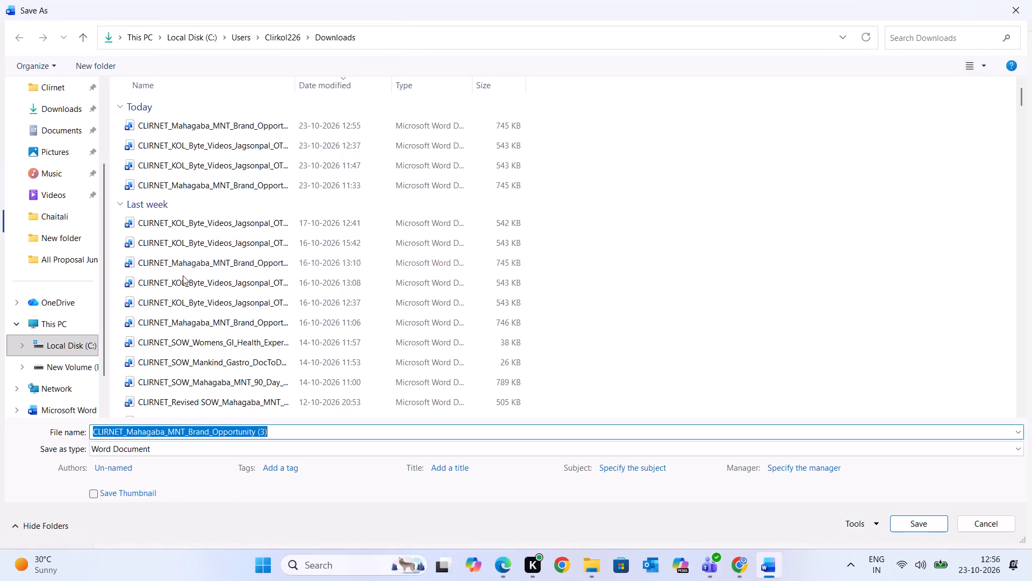
triple_click(104, 123)
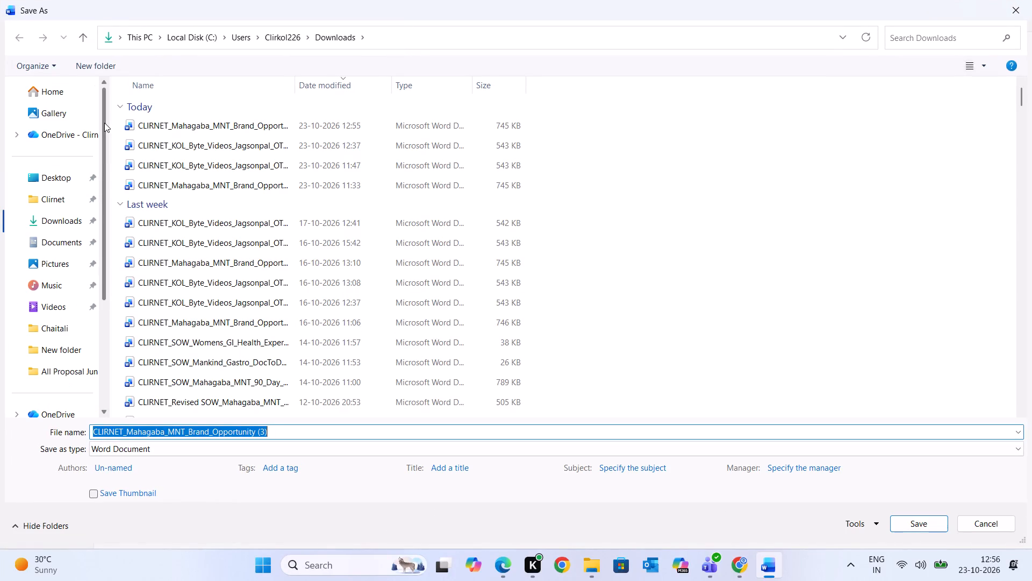
click(104, 123)
click(67, 173)
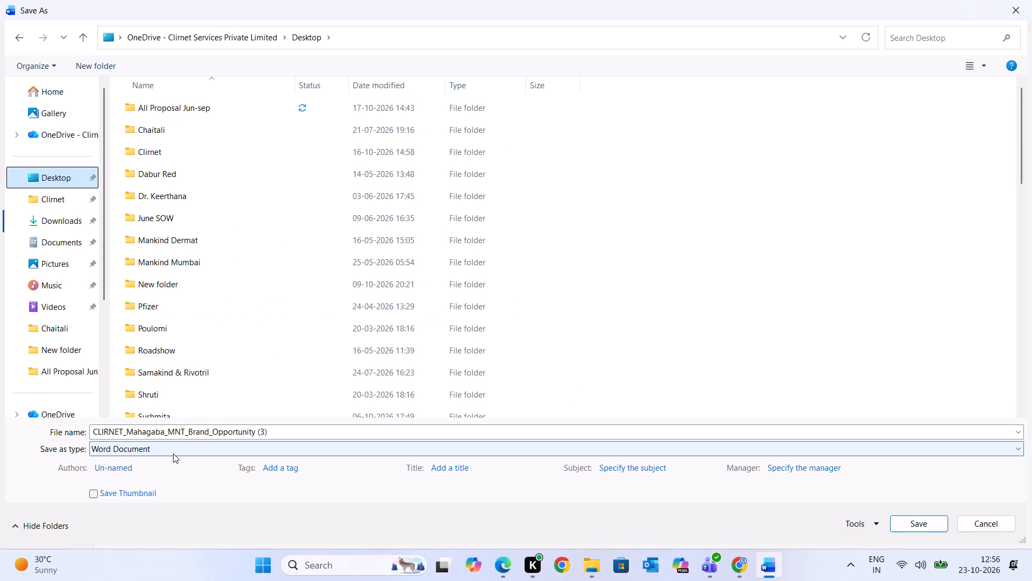
click(173, 454)
click(132, 328)
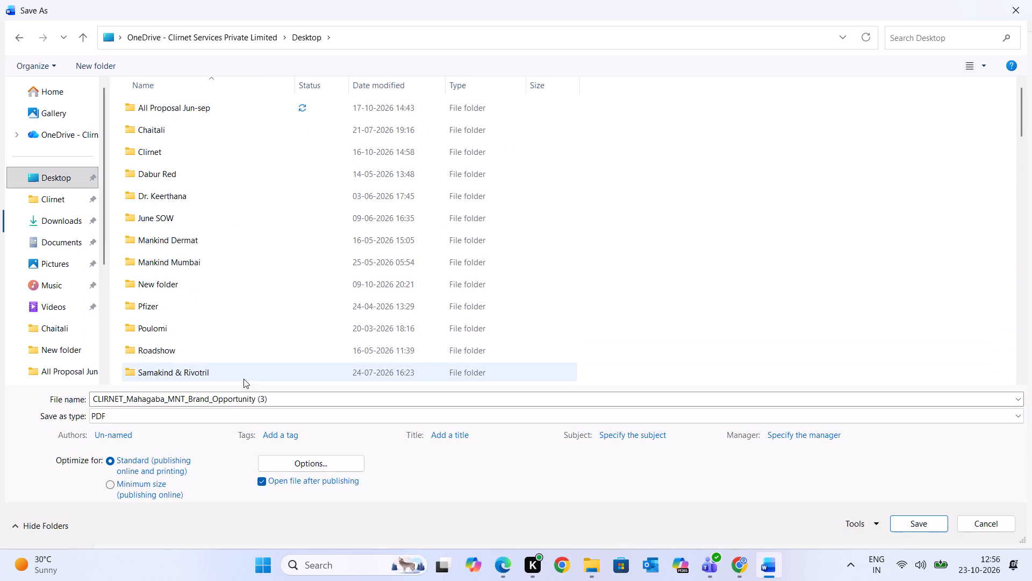
click(286, 394)
click(286, 394)
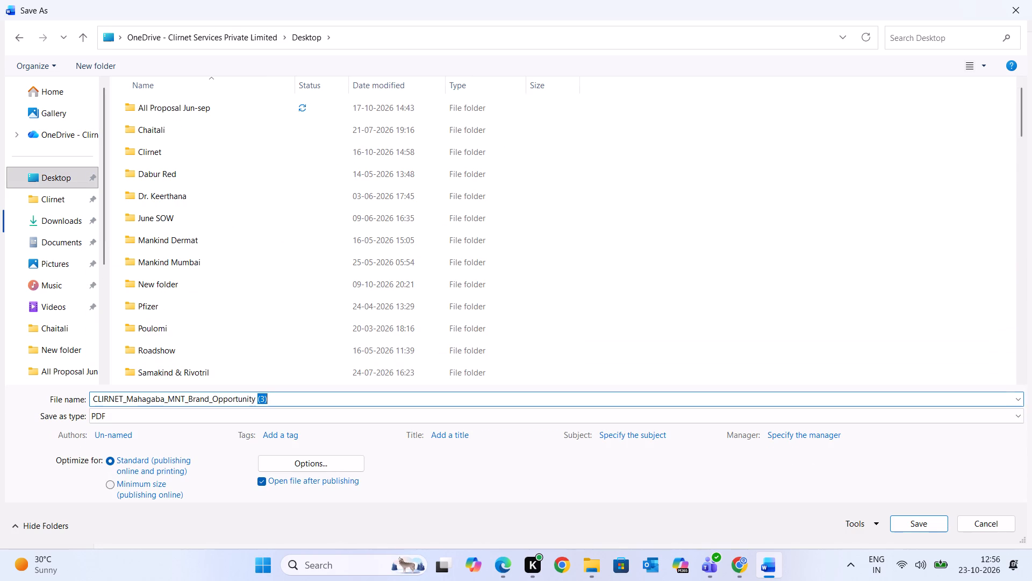
key(BackSpace)
key(BackSpace)
text(_Mankind)
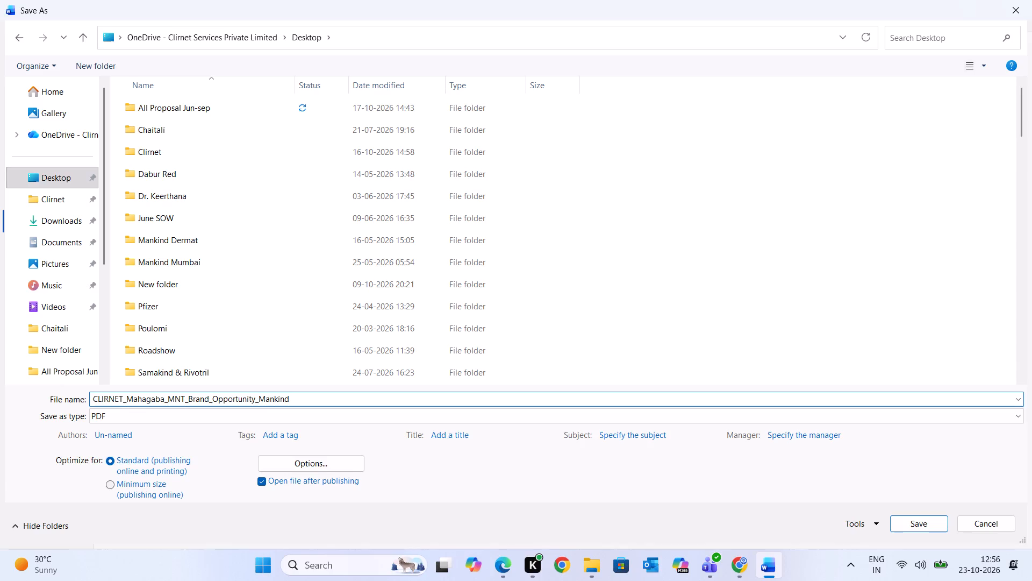
click(128, 398)
text(SOW_)
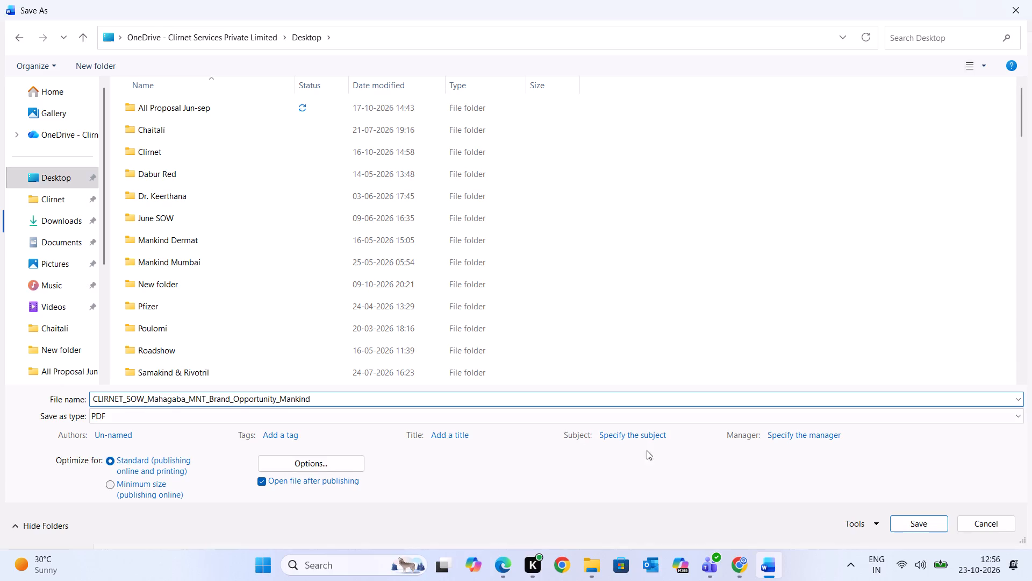
click(919, 522)
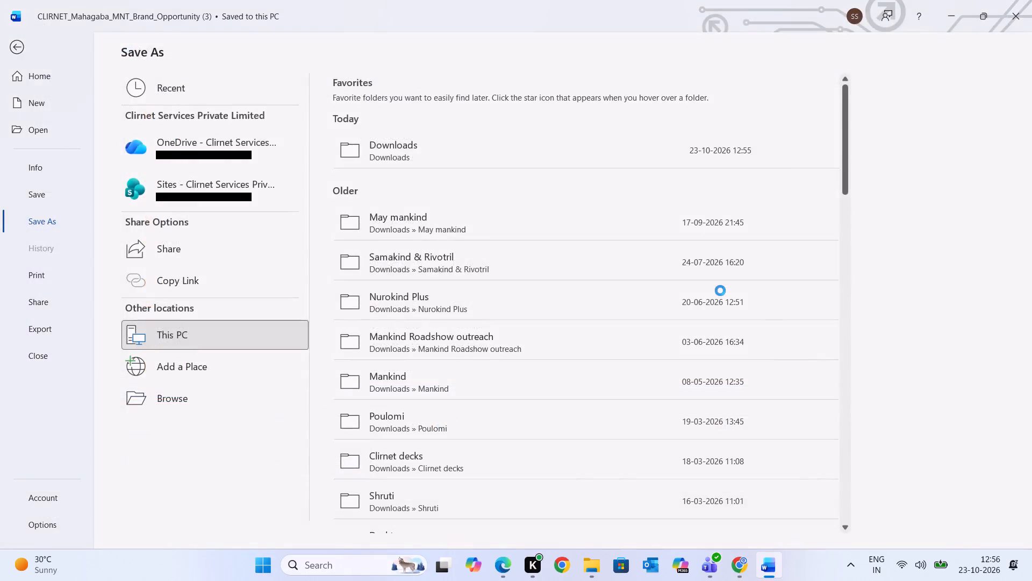
Check the pages of the exported Mahagaba MNT PDF, including the investment section and the opening page.
scroll(581, 238, down, 17)
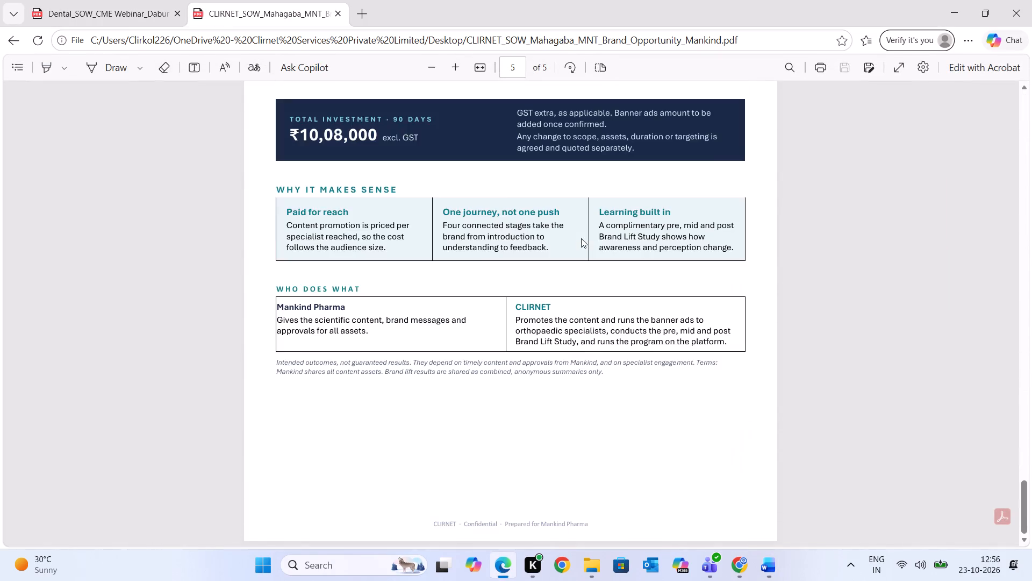
scroll(581, 238, down, 2)
scroll(581, 238, up, 11)
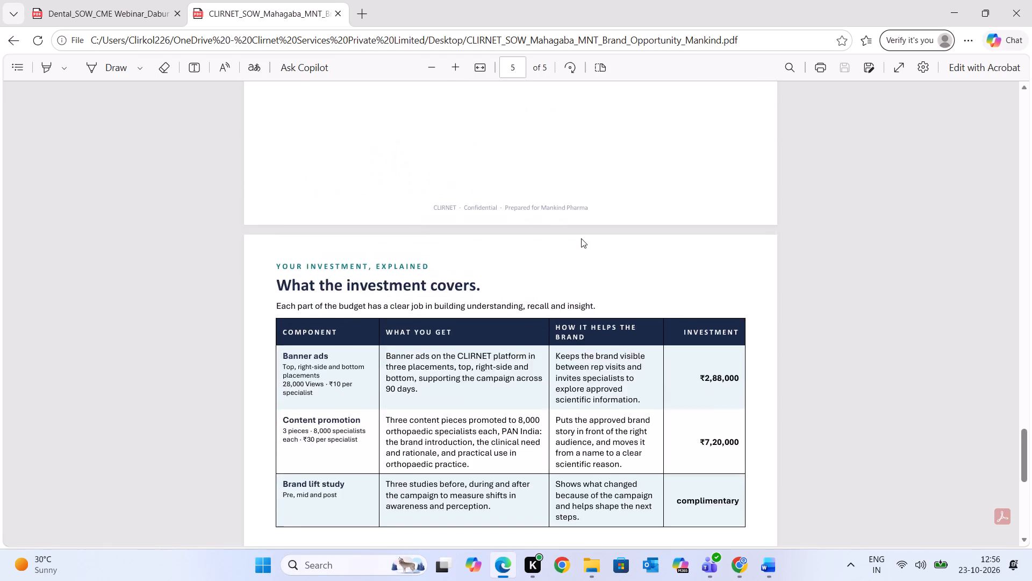
scroll(581, 238, up, 7)
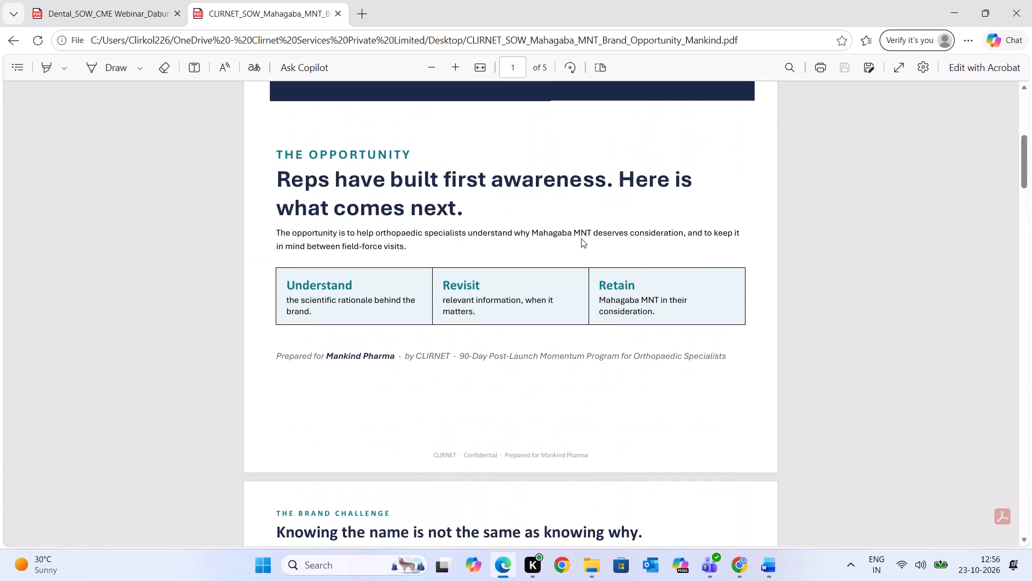
Select the Mahagaba MNT proposal text from The Brand Challenge heading on page 2 through the end of page 5.
scroll(581, 238, down, 3)
scroll(353, 245, down, 4)
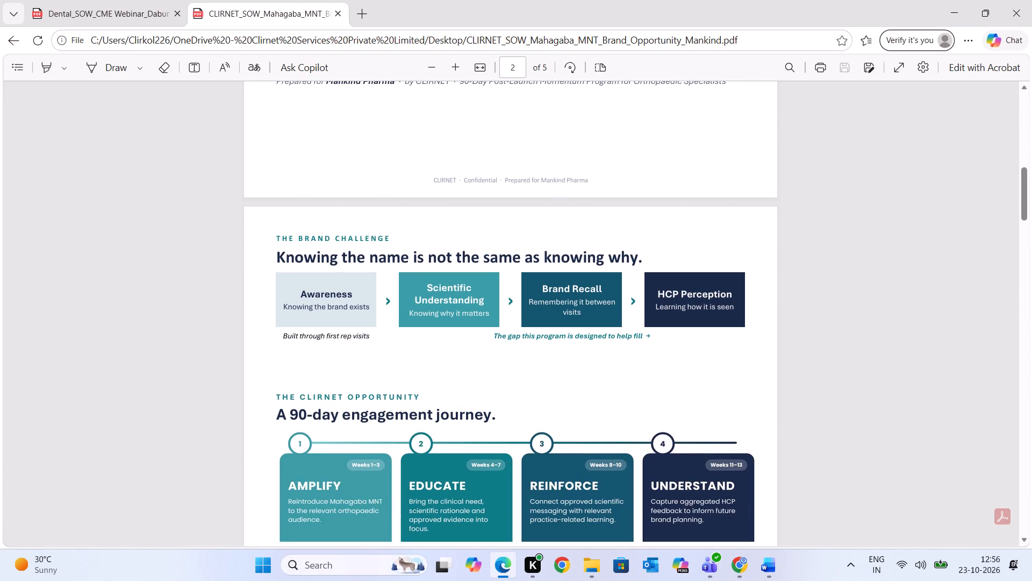
drag(276, 237, 497, 294)
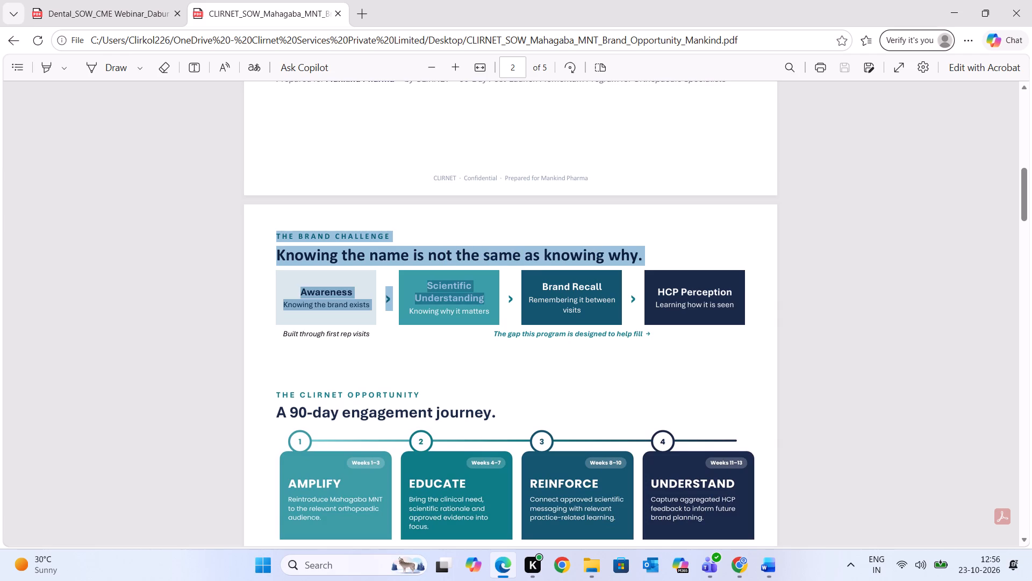
drag(497, 294, 543, 580)
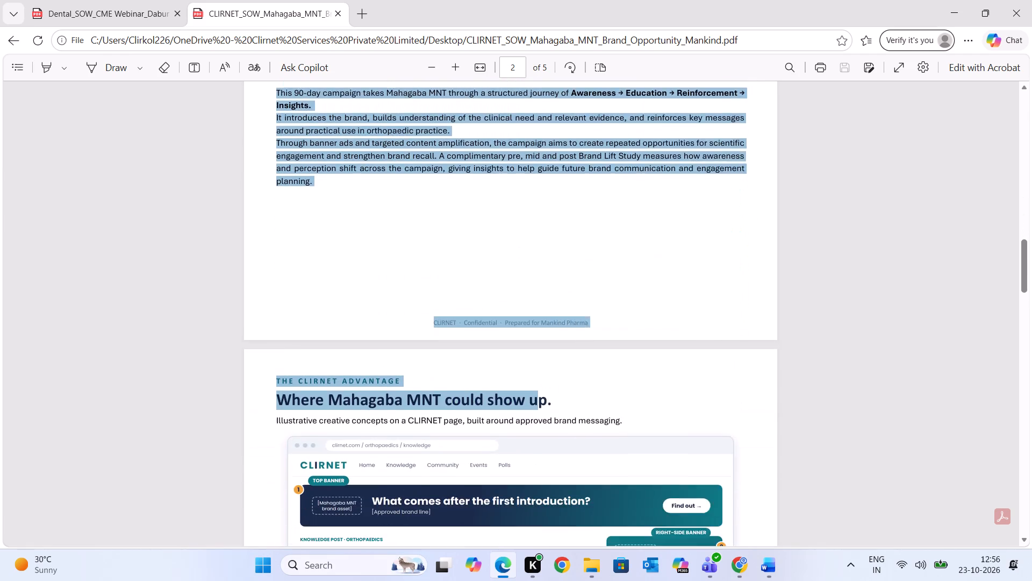
drag(543, 580, 544, 580)
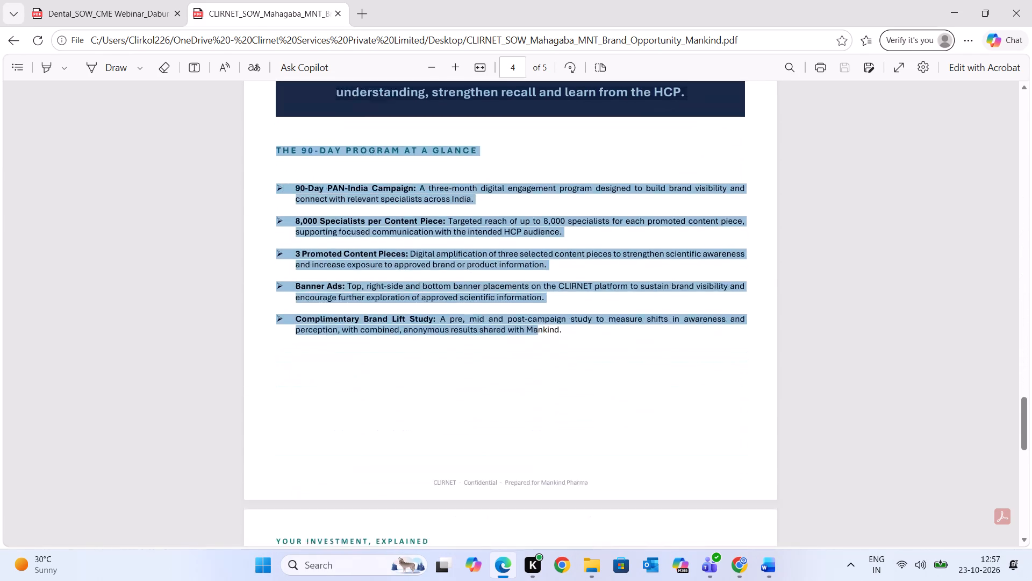
drag(544, 580, 608, 551)
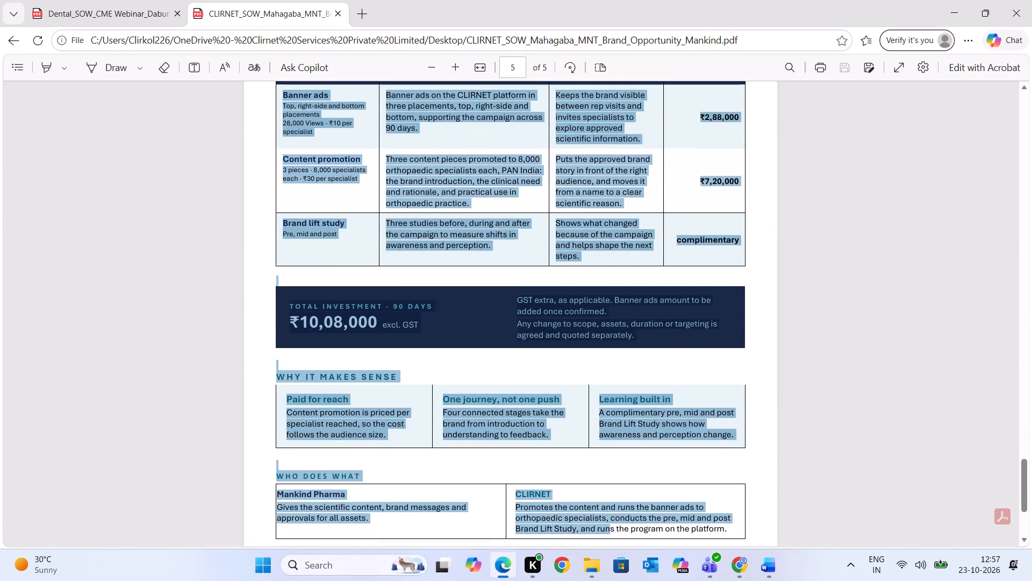
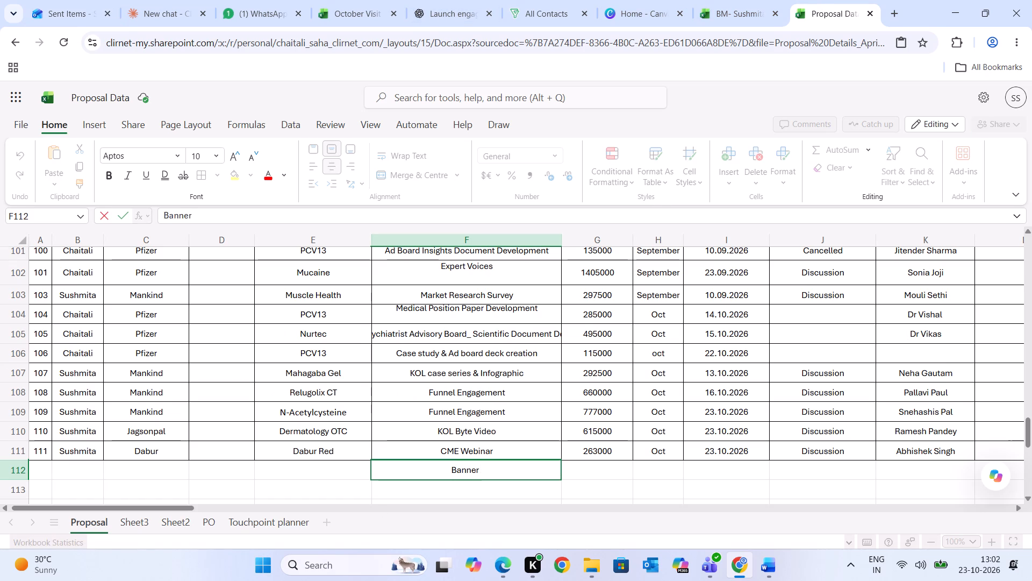
Complete the project description in row 112 of the Proposal sheet as Banner + Content Promotion.
key(equal)
key(BackSpace)
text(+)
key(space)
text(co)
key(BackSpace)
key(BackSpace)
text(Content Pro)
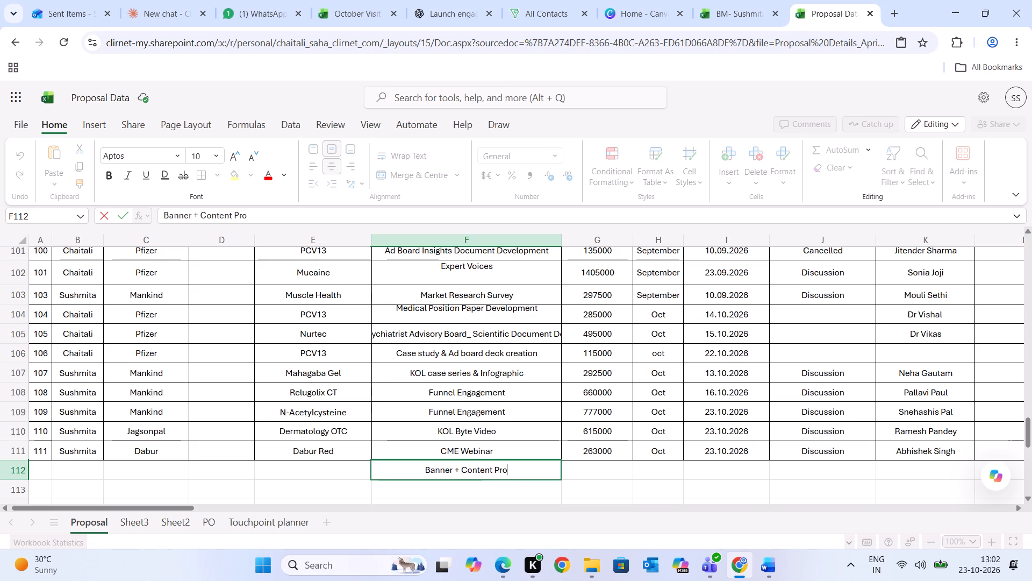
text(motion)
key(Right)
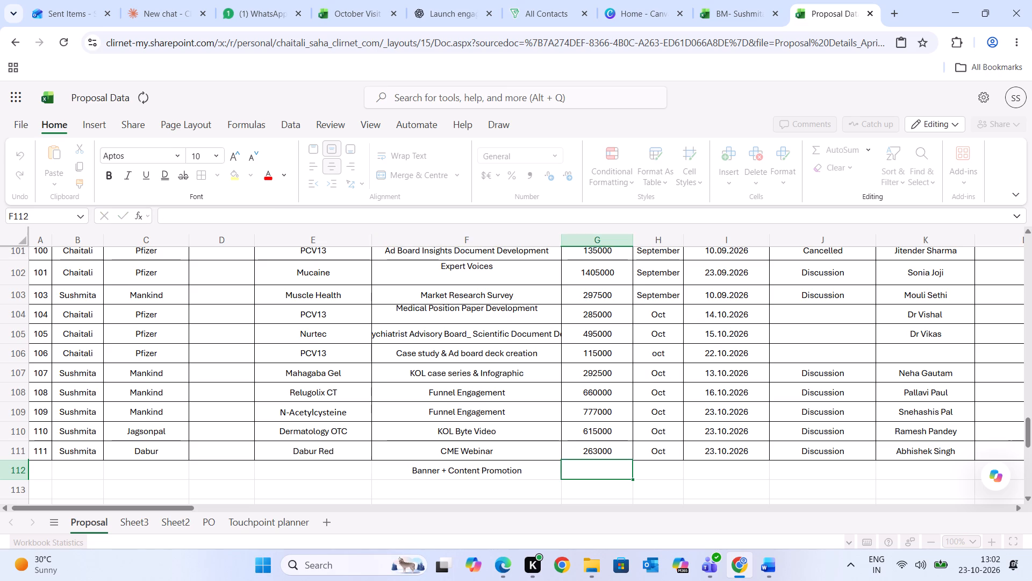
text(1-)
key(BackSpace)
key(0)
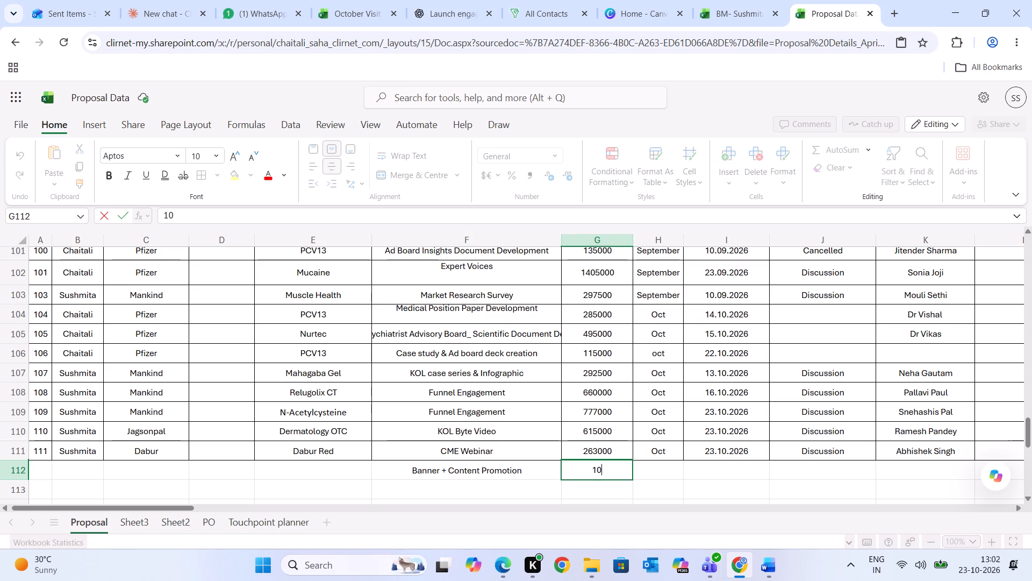
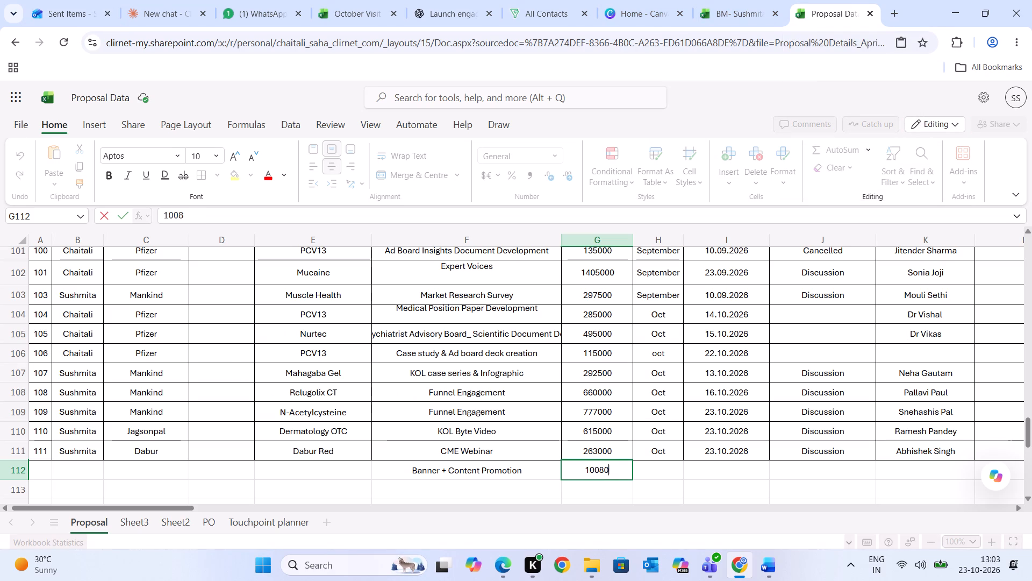
Complete the proposal value of 1008000 for the Banner + Content Promotion entry in row 112 of the Proposal sheet.
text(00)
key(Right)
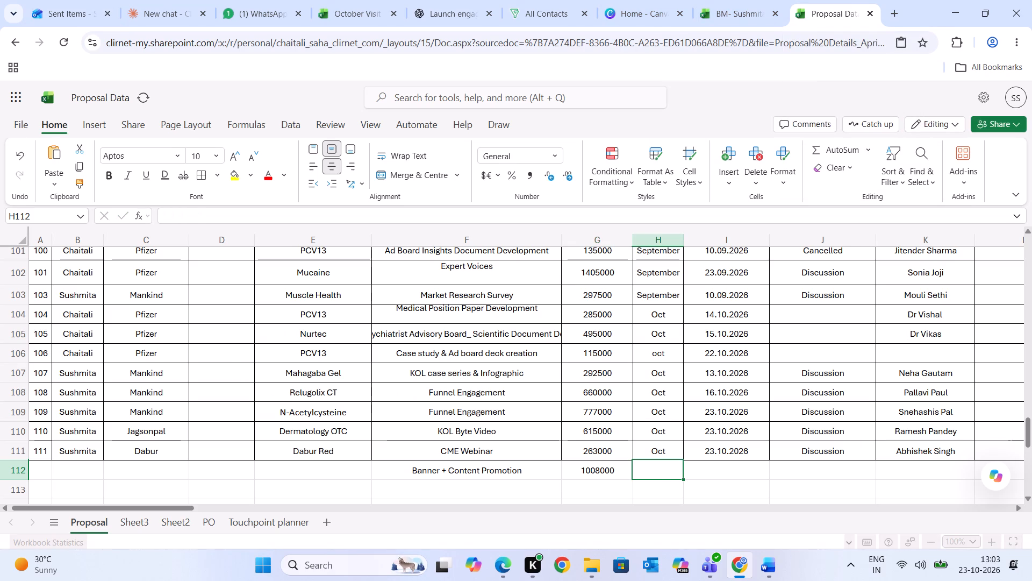
Complete row 112 of the proposal log with month Oct, date 23.10.2026, status Discussion and the same client contact as the Mahagaba Gel entry.
text(Oct)
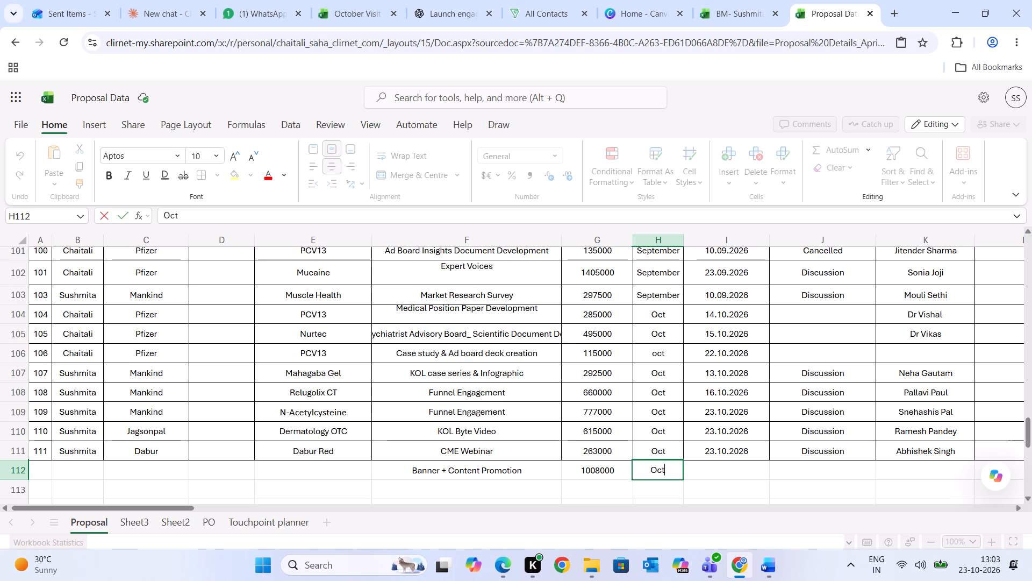
key(Right)
text(23.10.2026)
key(Left)
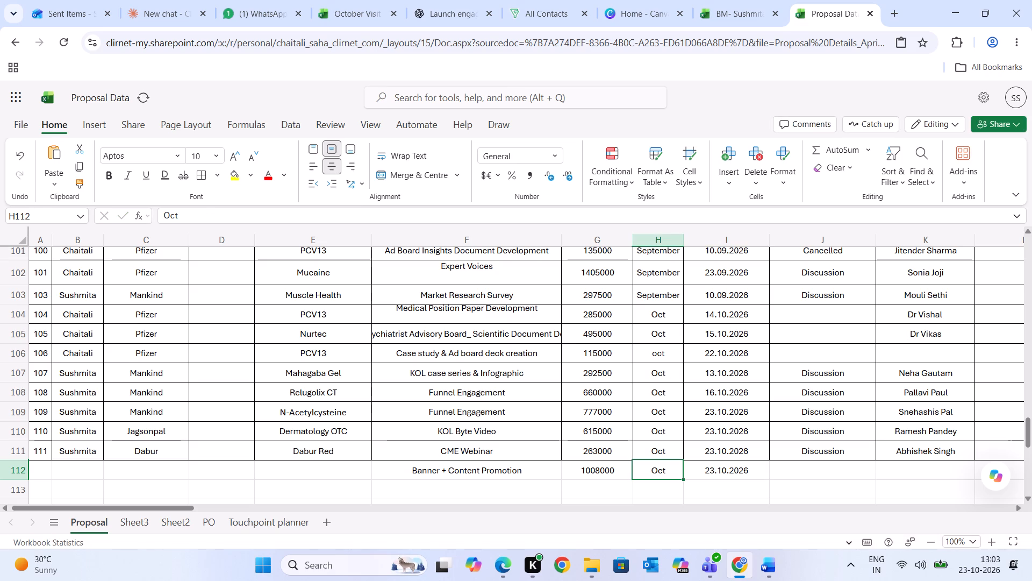
key(Right)
key(Right)
key(d)
key(Right)
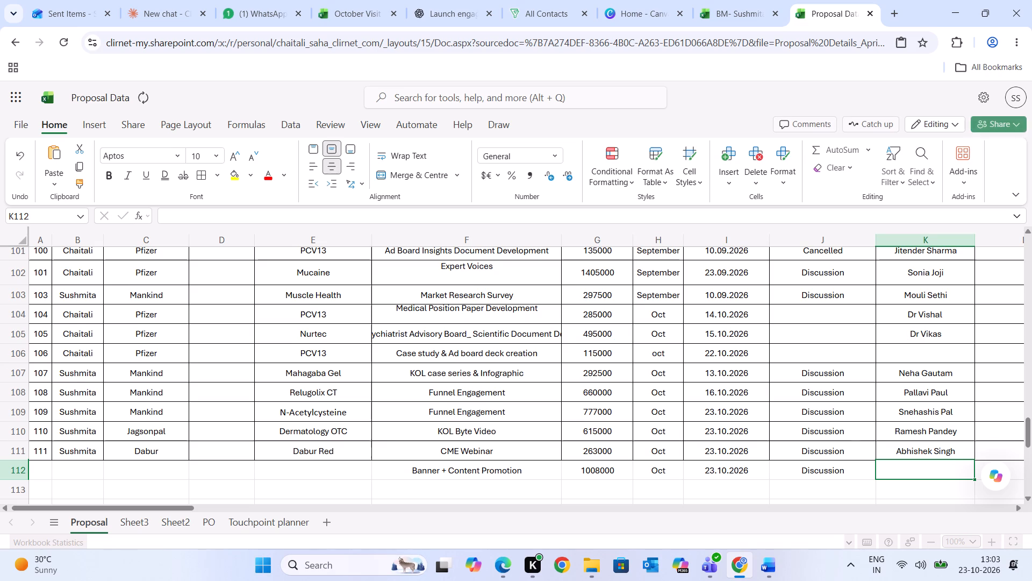
text(Neh)
key(Left)
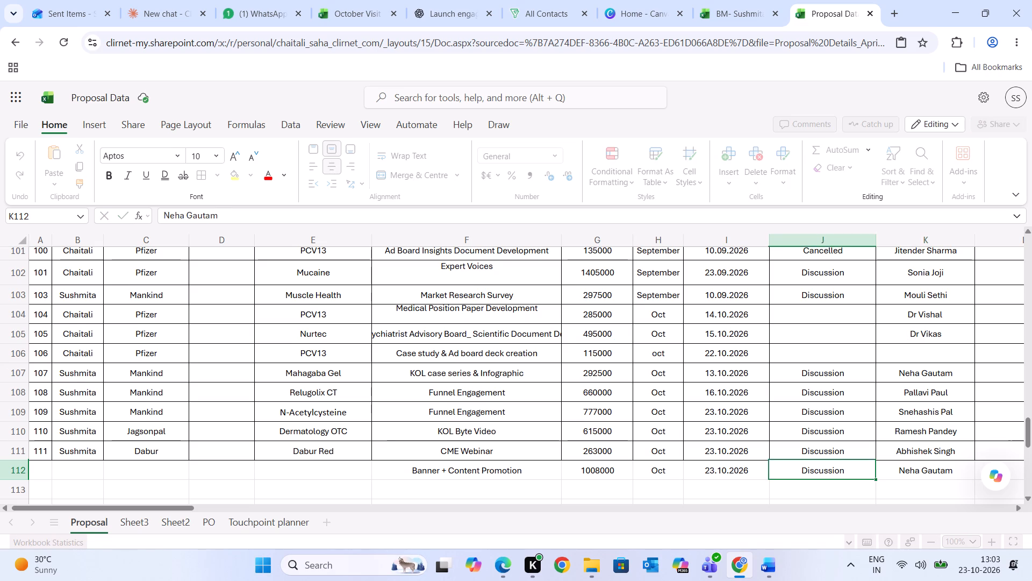
Enter Mahagaba MNT as the brand and Mankind as the company for the Banner + Content Promotion entry in row 112.
key(Left)
key(Left)
key(Left)
key(Left)
key(Left)
text(Maha)
text(gaba MNT)
key(Left)
key(Left)
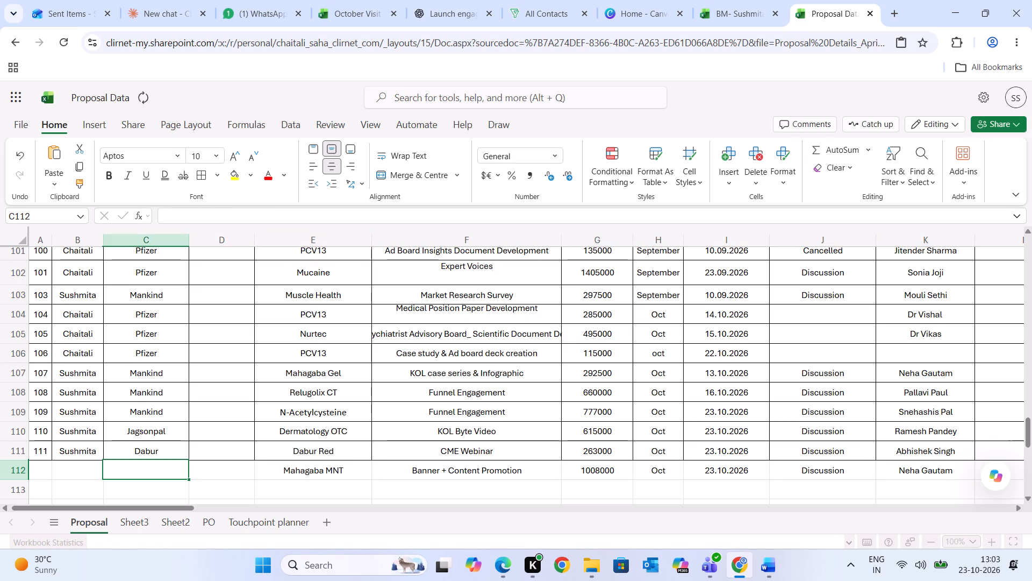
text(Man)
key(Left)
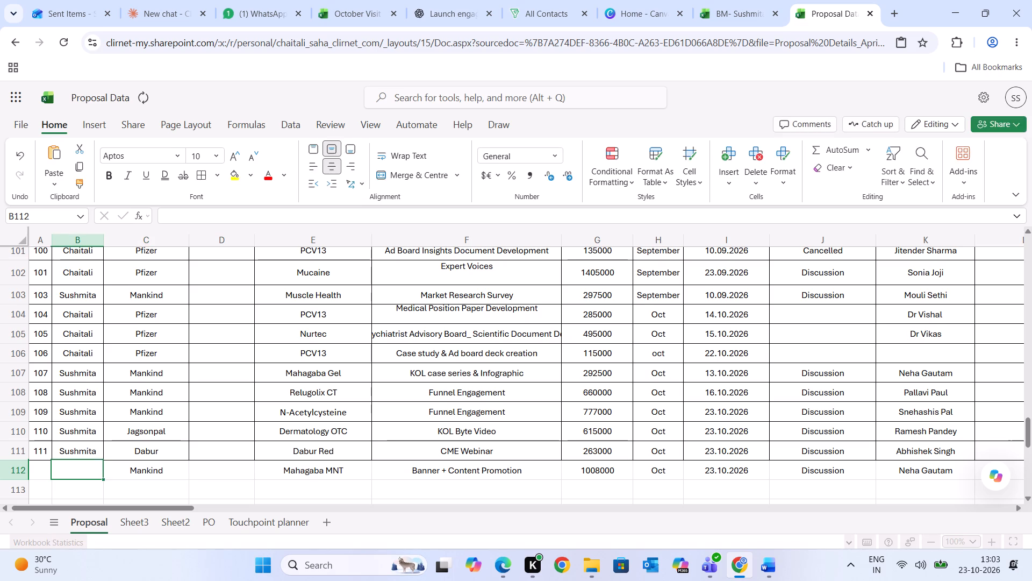
Enter Sushmita as the owner and 112 as the serial number for the Mahagaba MNT entry in row 112.
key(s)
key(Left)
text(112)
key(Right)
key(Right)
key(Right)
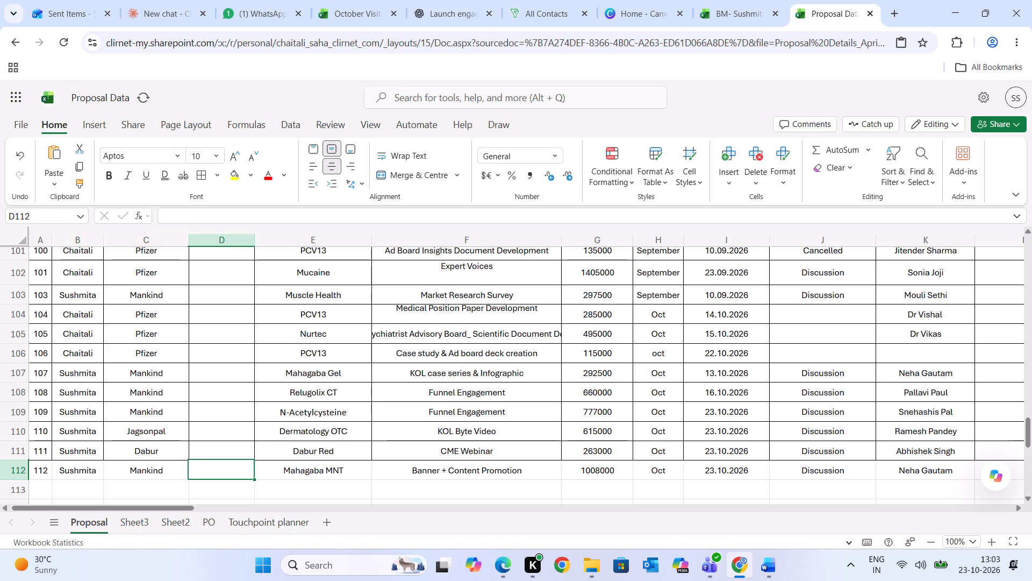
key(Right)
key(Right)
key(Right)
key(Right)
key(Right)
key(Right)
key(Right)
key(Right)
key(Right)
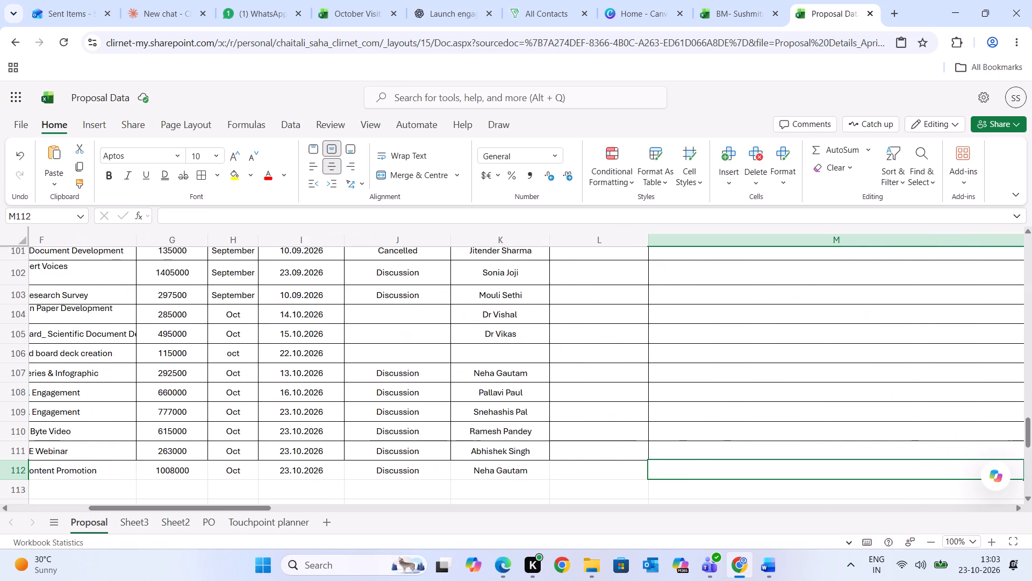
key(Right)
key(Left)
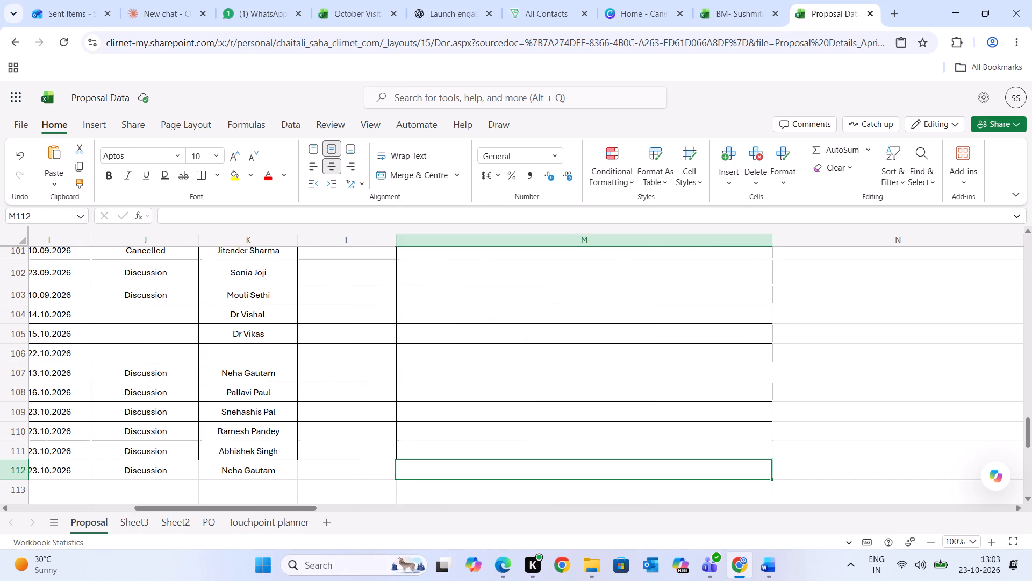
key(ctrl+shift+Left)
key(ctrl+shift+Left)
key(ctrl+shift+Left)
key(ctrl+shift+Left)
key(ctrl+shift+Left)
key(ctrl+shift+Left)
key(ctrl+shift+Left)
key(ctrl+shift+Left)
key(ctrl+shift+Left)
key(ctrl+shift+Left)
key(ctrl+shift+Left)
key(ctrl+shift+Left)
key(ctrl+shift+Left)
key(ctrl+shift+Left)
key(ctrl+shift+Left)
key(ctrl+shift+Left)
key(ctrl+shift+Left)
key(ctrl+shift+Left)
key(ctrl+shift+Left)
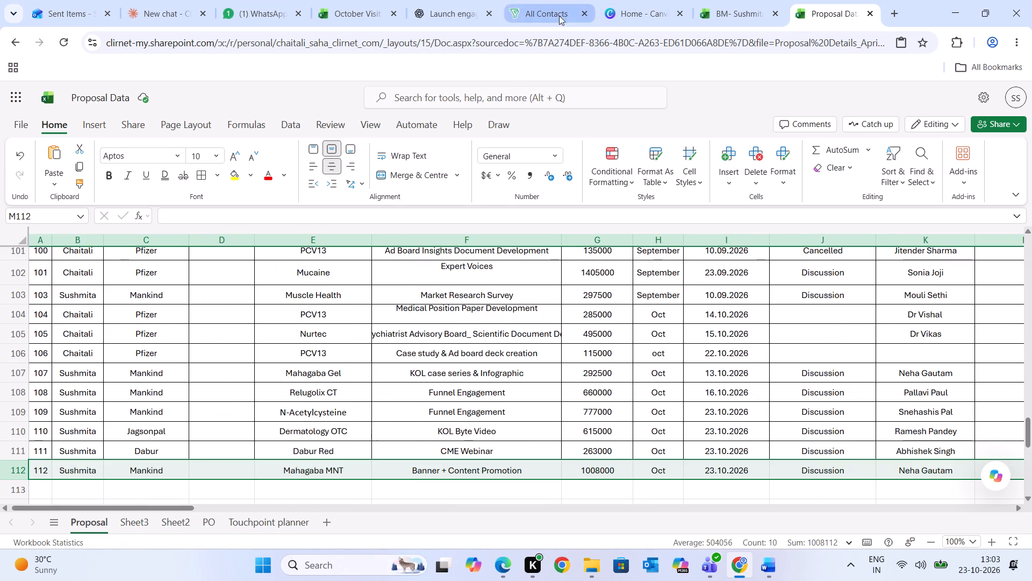
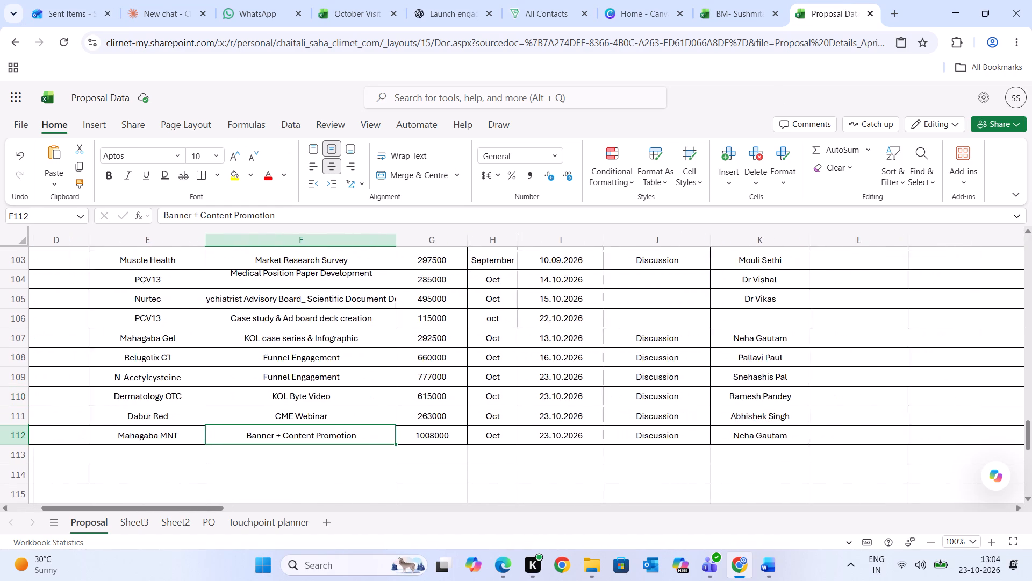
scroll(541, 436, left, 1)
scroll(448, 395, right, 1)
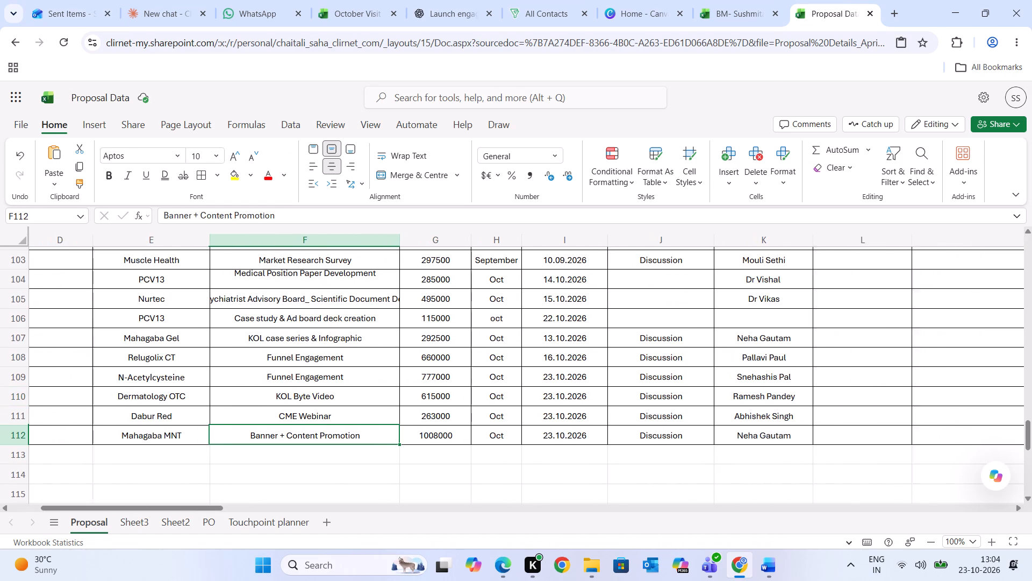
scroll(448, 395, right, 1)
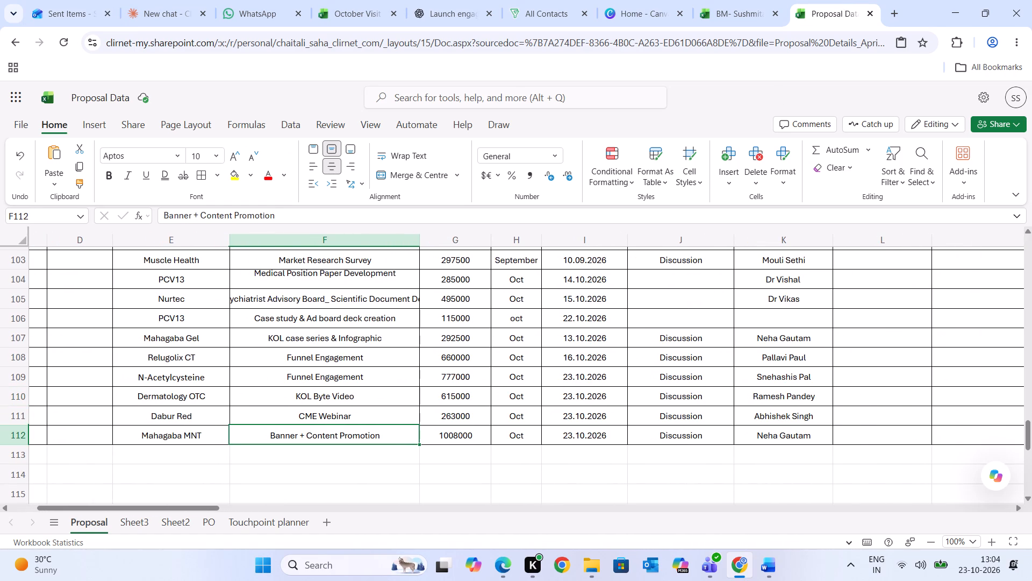
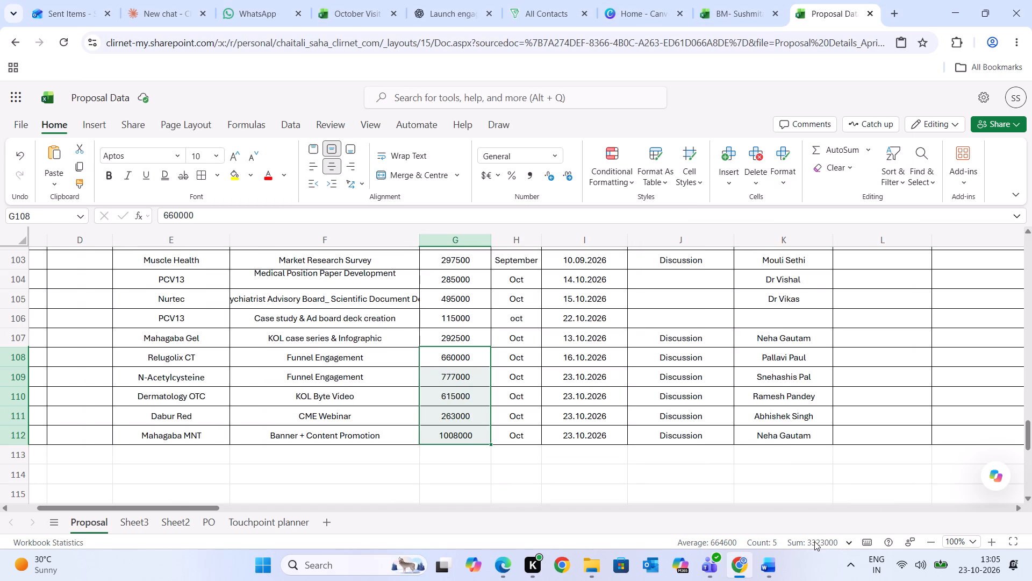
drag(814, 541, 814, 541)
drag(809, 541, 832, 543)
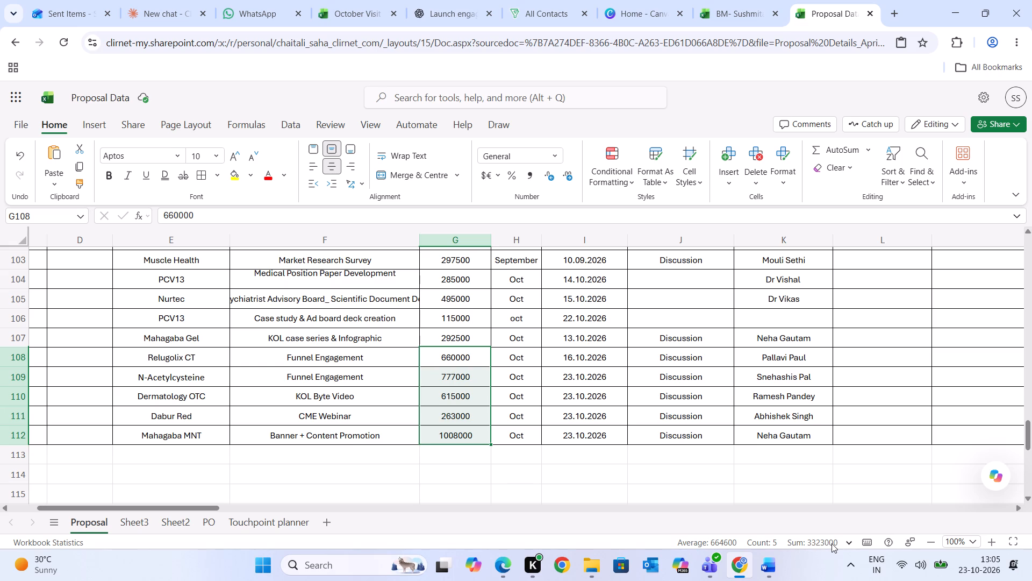